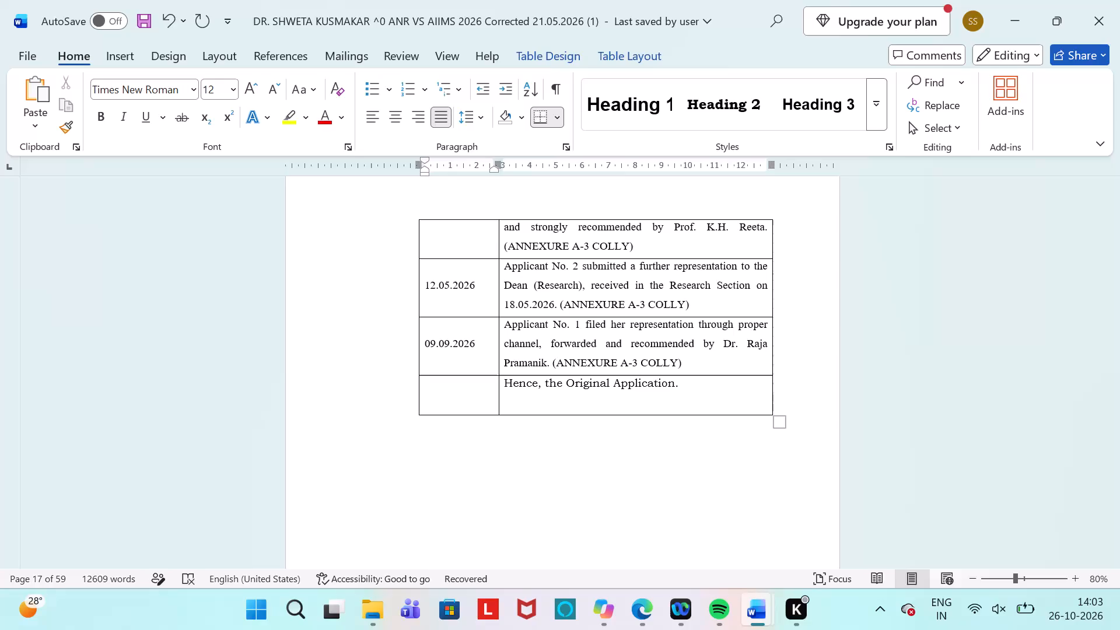
Place the text cursor directly before the "APPLICANT No.2" label in the Memo of Parties on page 18.
scroll(758, 466, "down", 4)
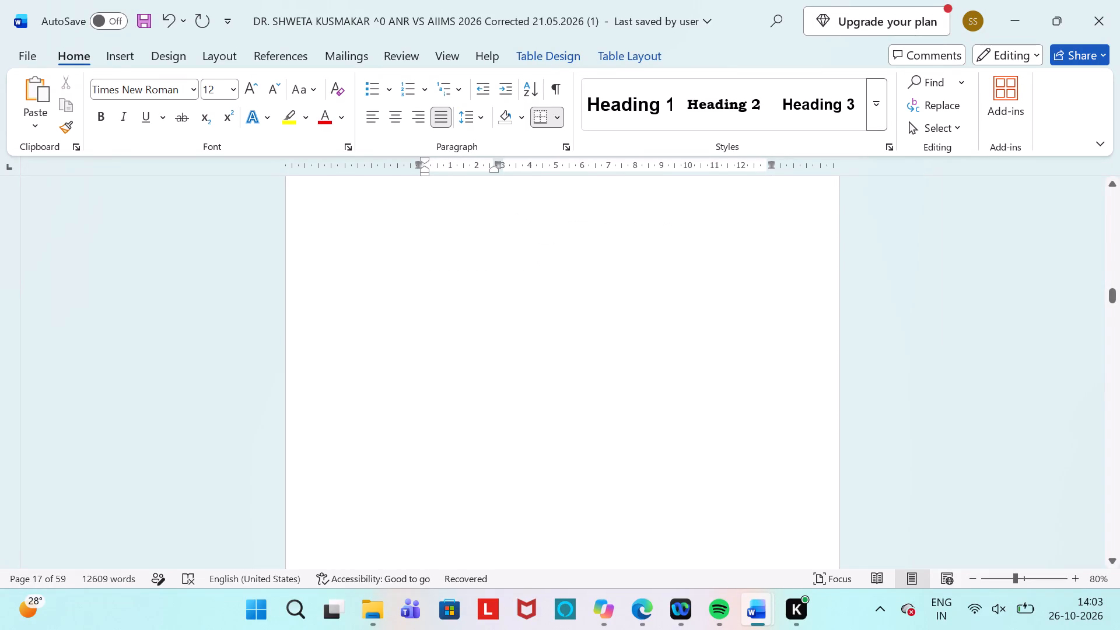
scroll(758, 466, "down", 4)
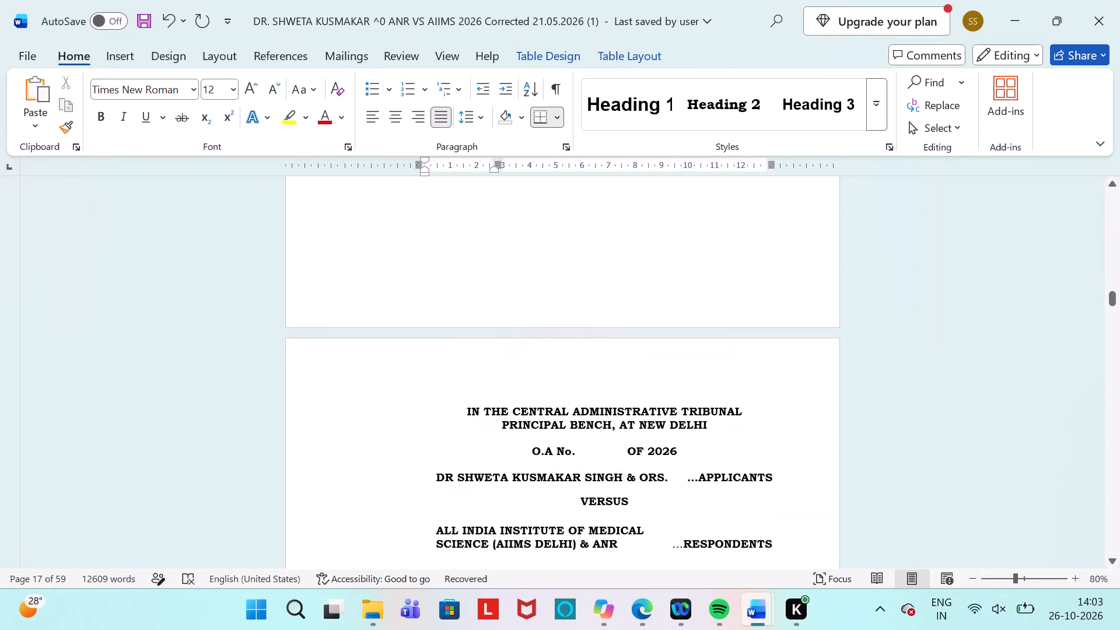
scroll(758, 466, "down", 2)
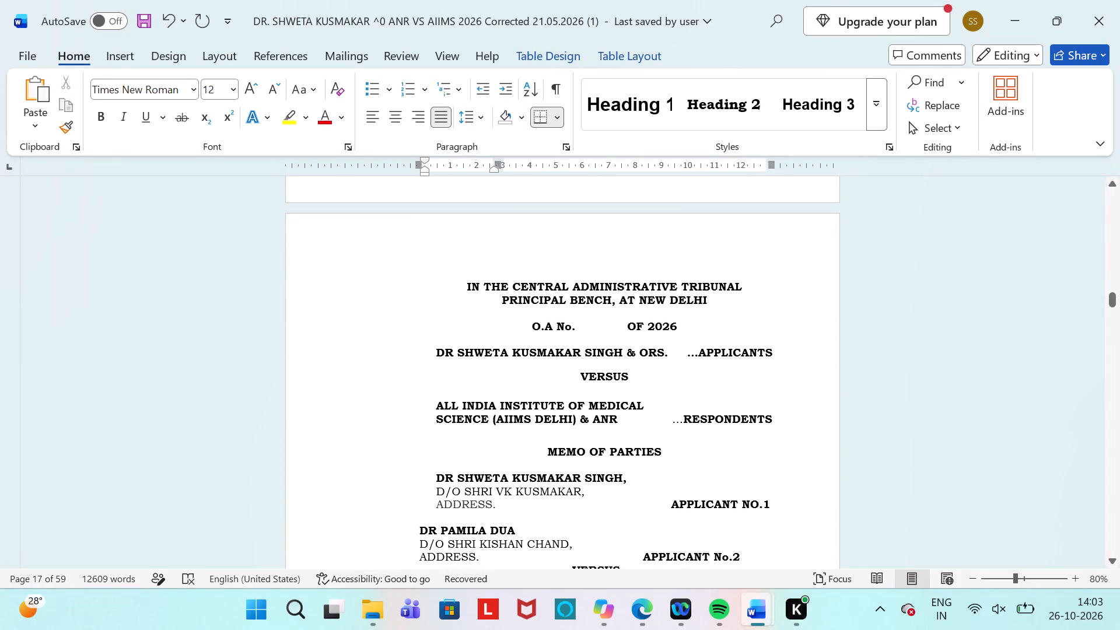
scroll(758, 466, "down", 1)
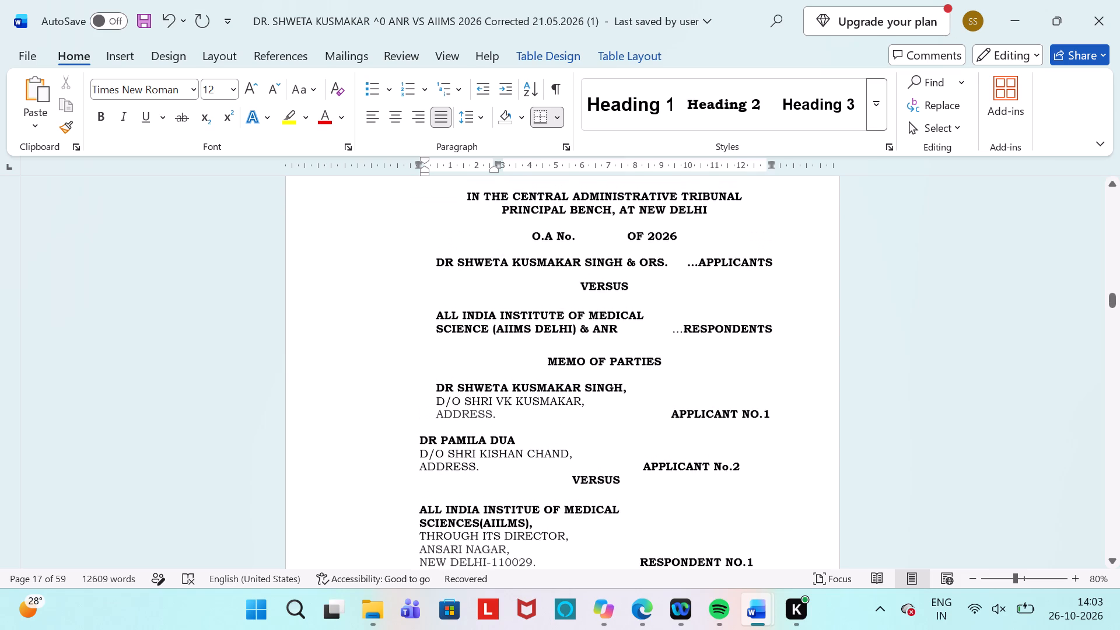
scroll(758, 466, "down", 2)
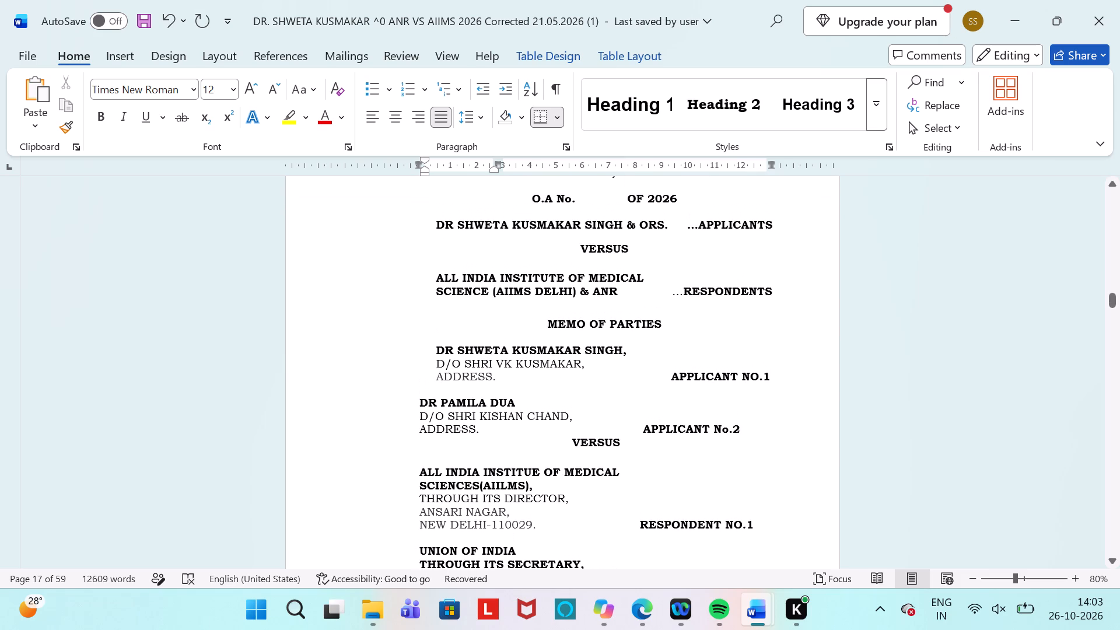
scroll(758, 466, "down", 1)
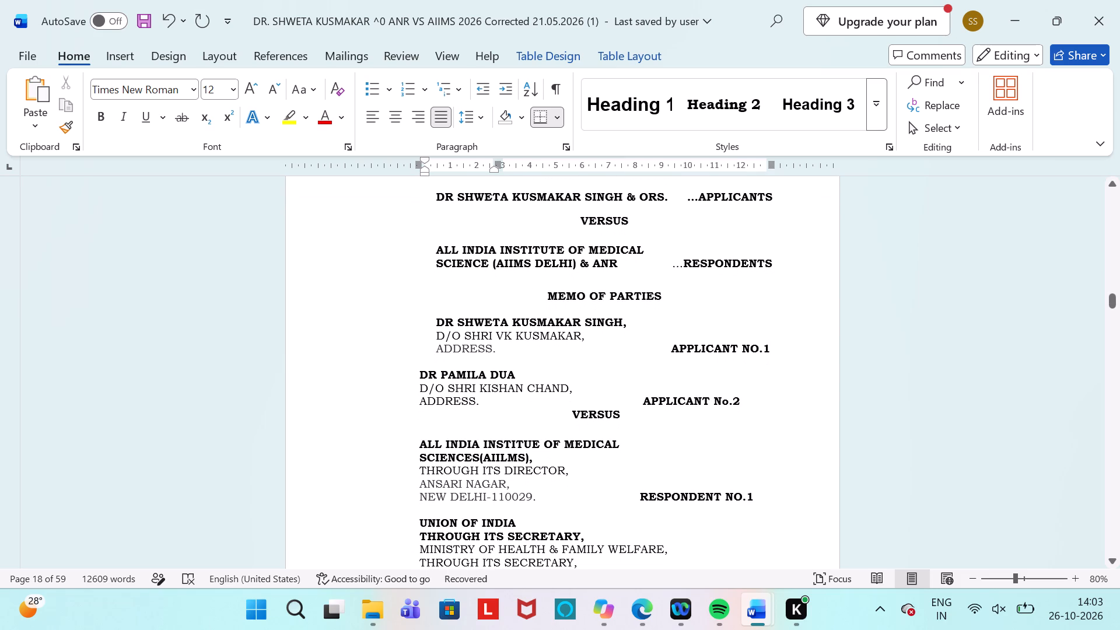
scroll(758, 466, "down", 1)
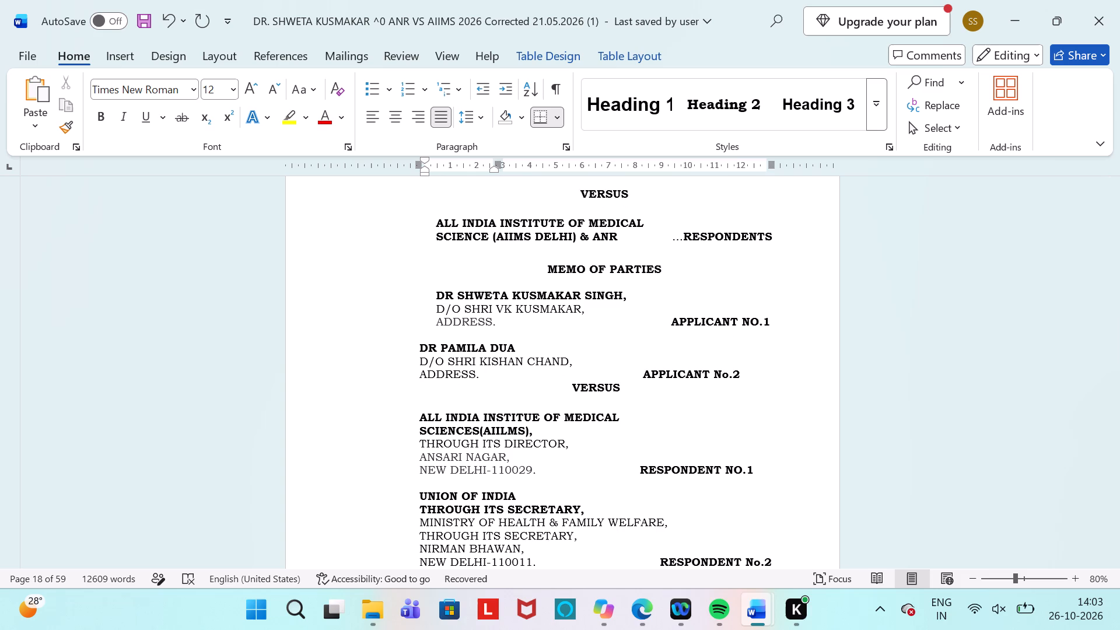
left_click(640, 374)
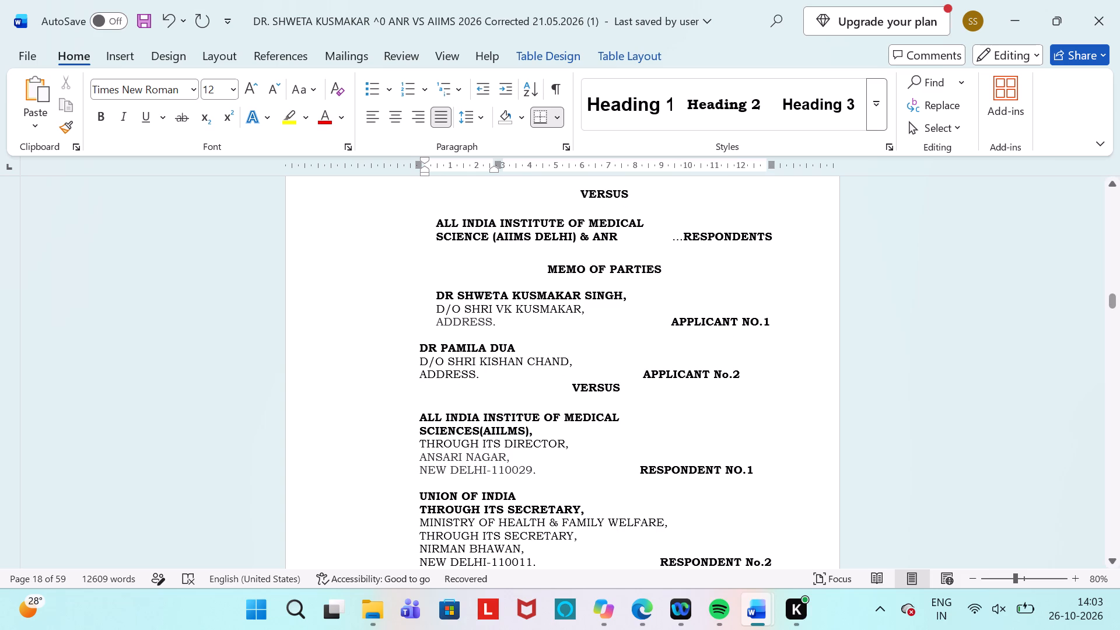
Insert eight spaces before the "APPLICANT No.2" label to align it with the "APPLICANT NO.1" label above.
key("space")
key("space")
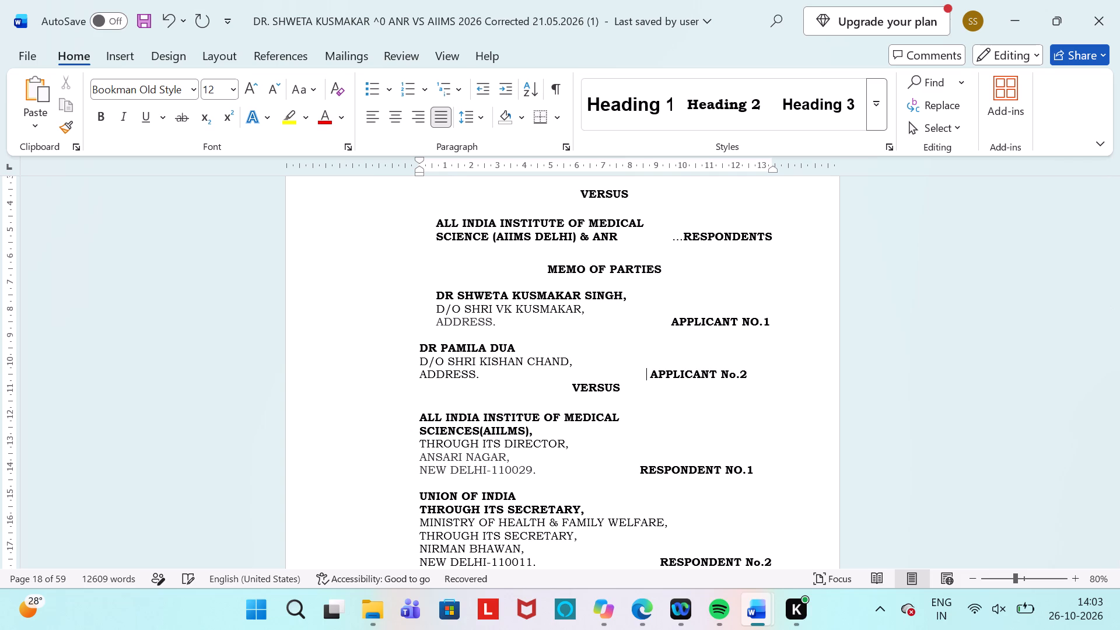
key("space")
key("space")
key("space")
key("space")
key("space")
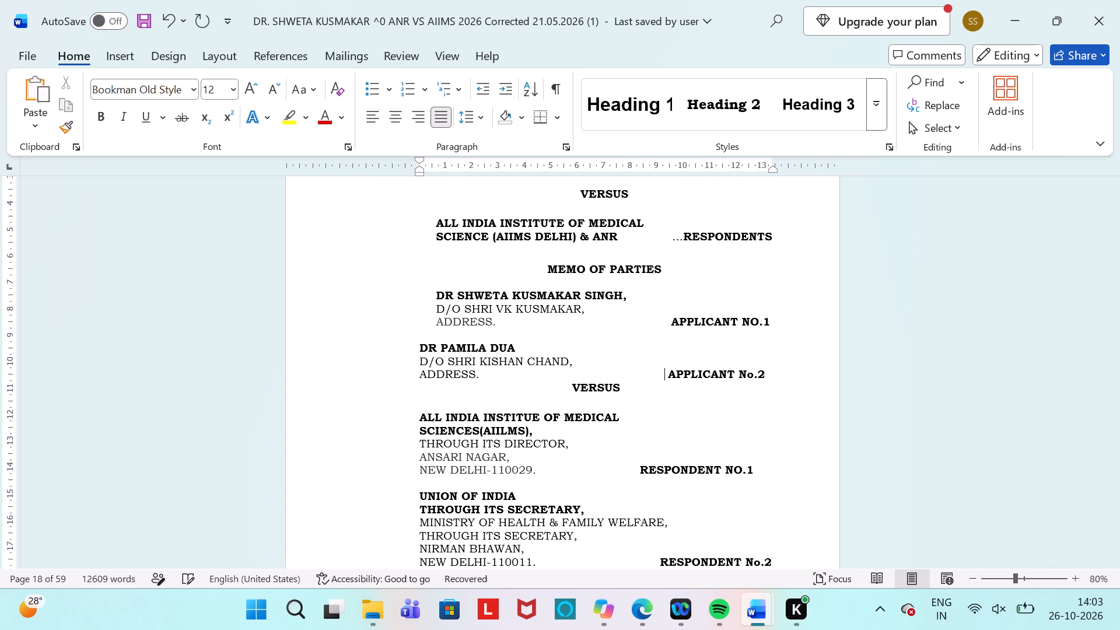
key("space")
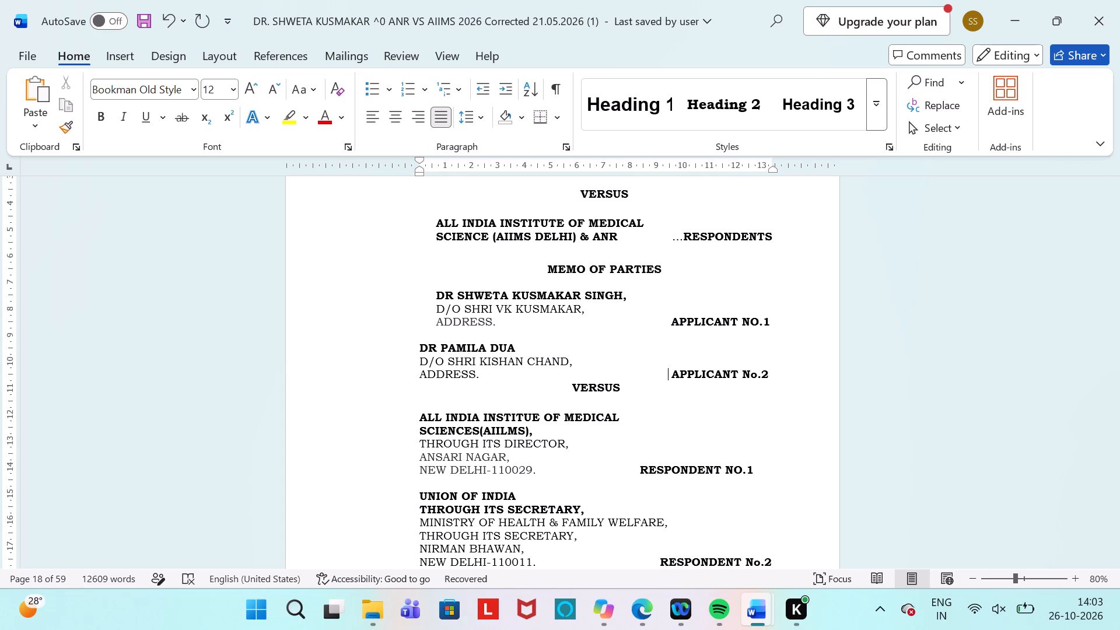
Select the second applicant's name, parentage and address lines in the Memo of Parties, excluding the "APPLICANT No.2" label.
scroll(623, 454, "down", 1)
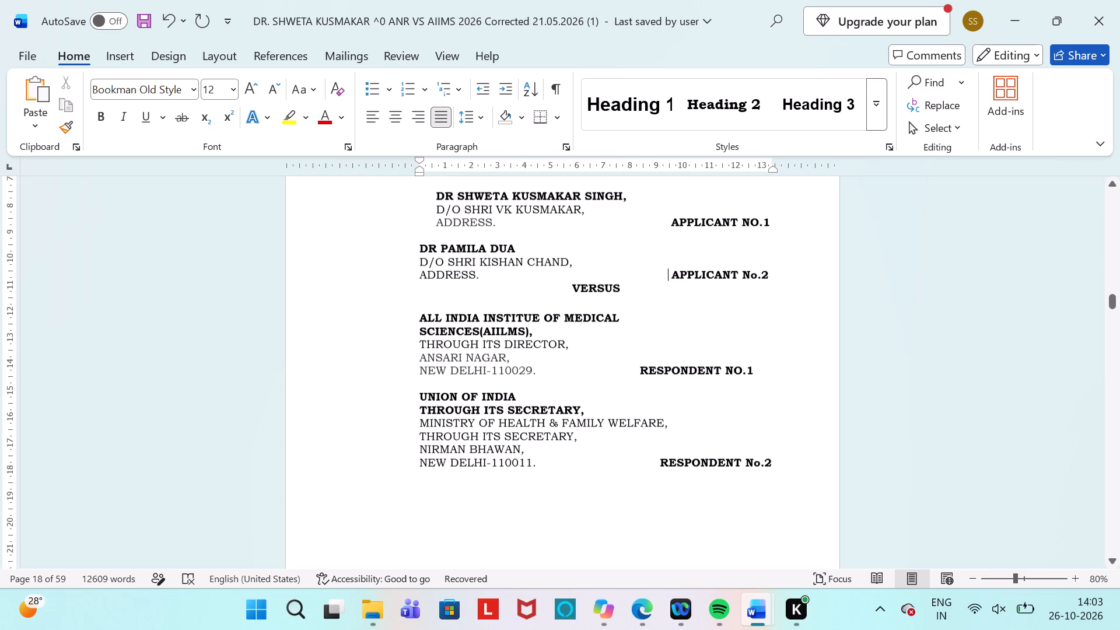
scroll(623, 454, "down", 1)
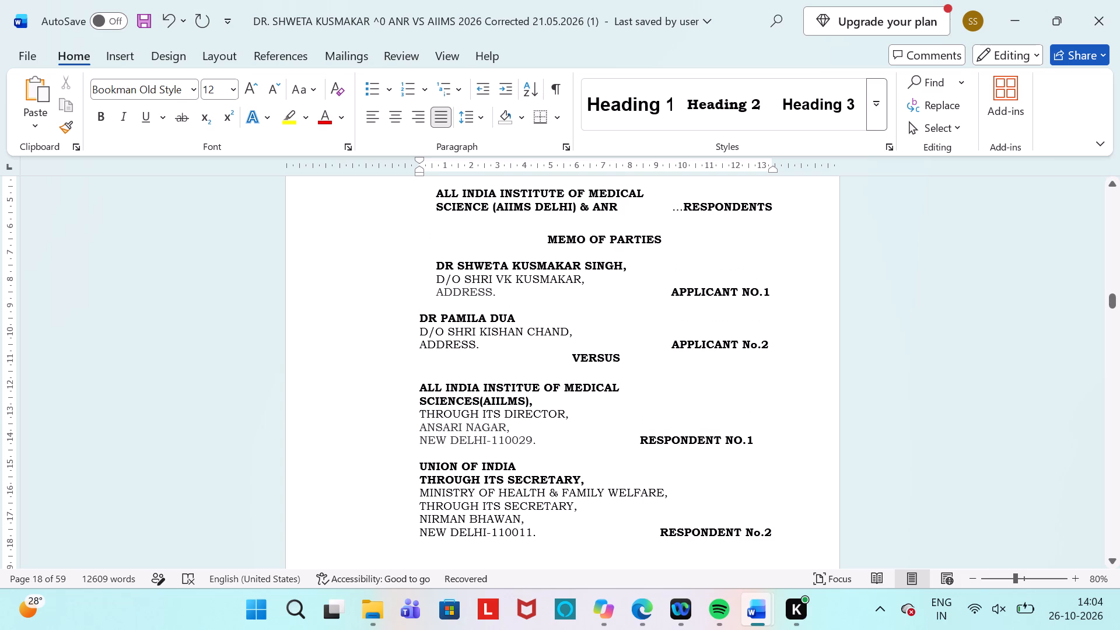
scroll(578, 421, "up", 1)
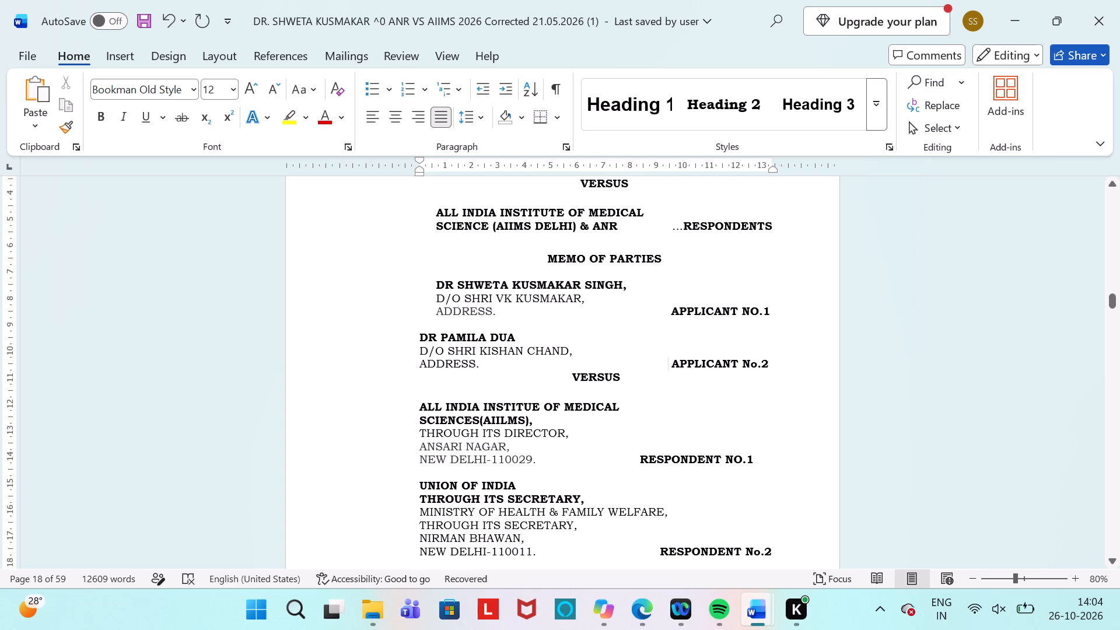
left_click(416, 341)
left_click_drag(416, 341, 474, 365)
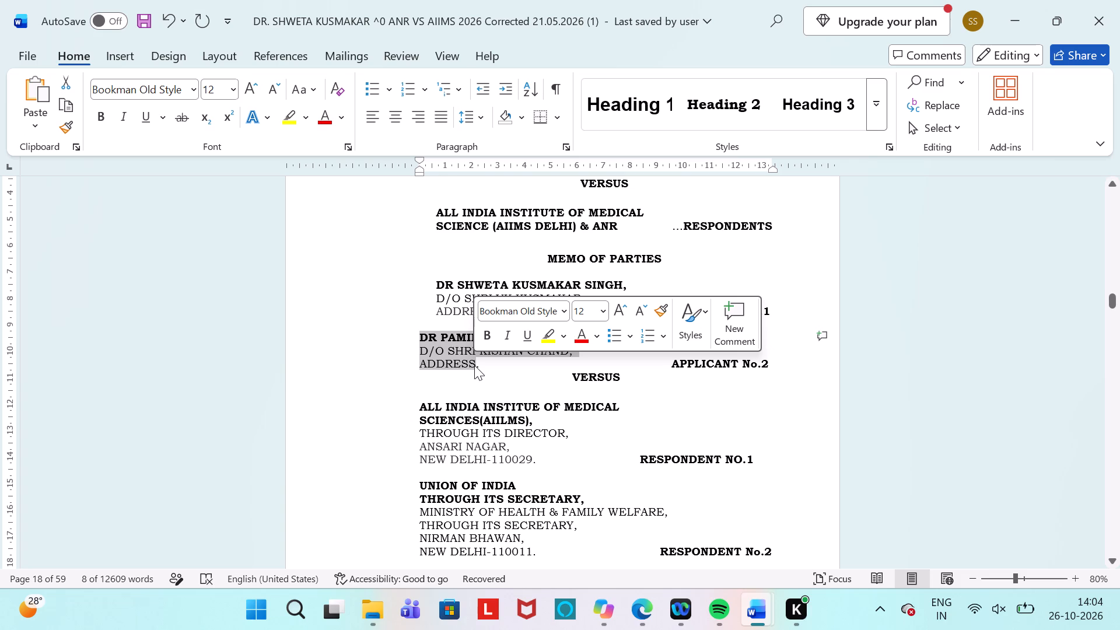
left_click(443, 292)
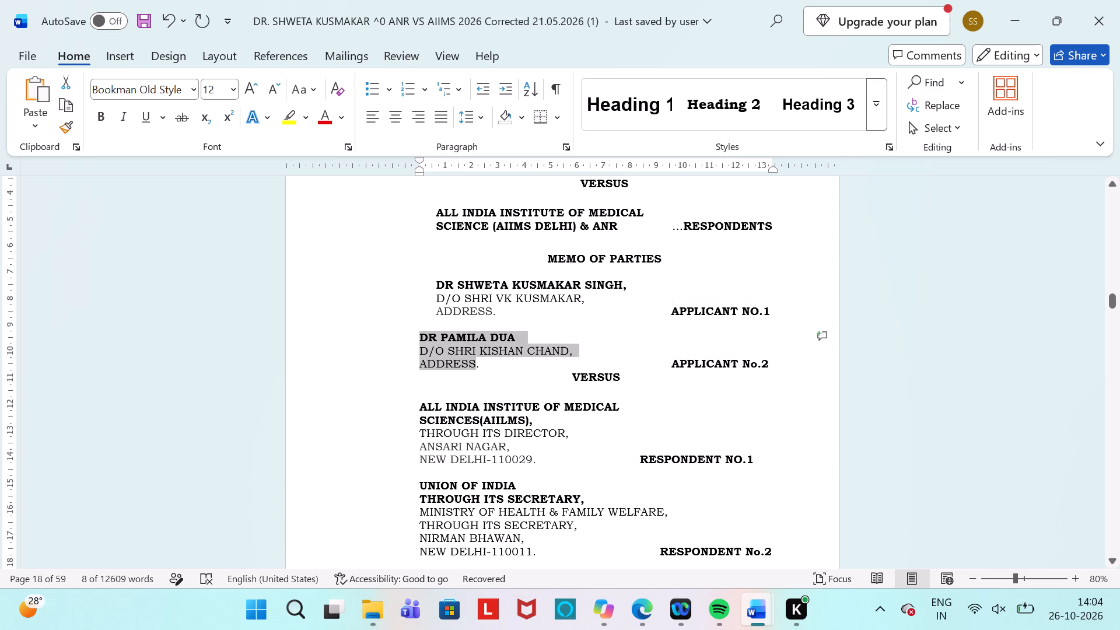
left_click(419, 338)
left_click_drag(419, 338, 475, 353)
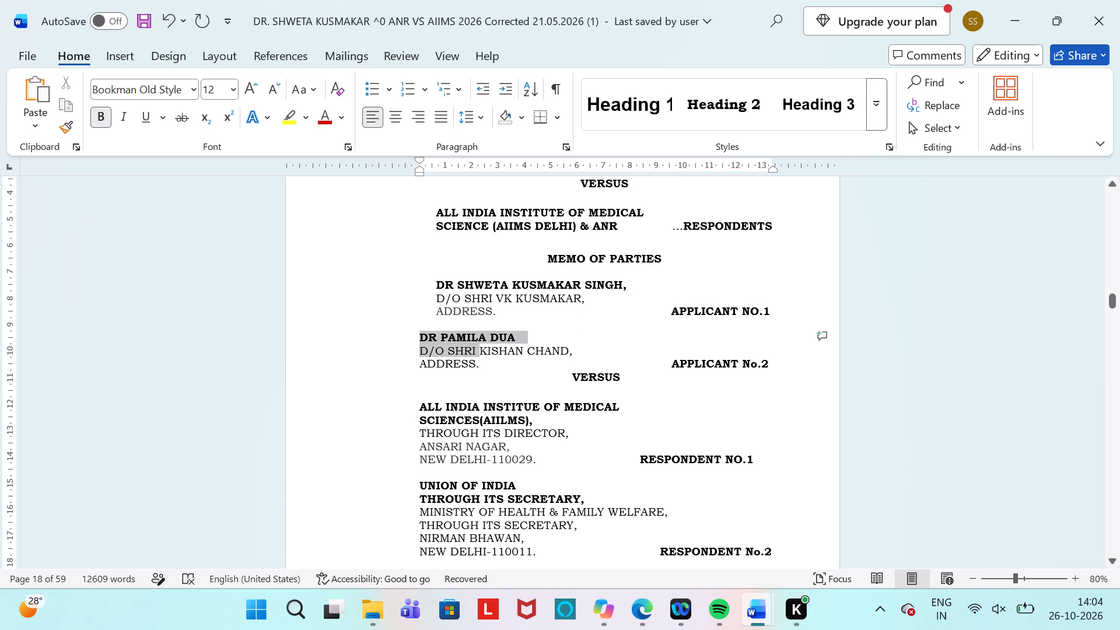
left_click_drag(475, 353, 475, 357)
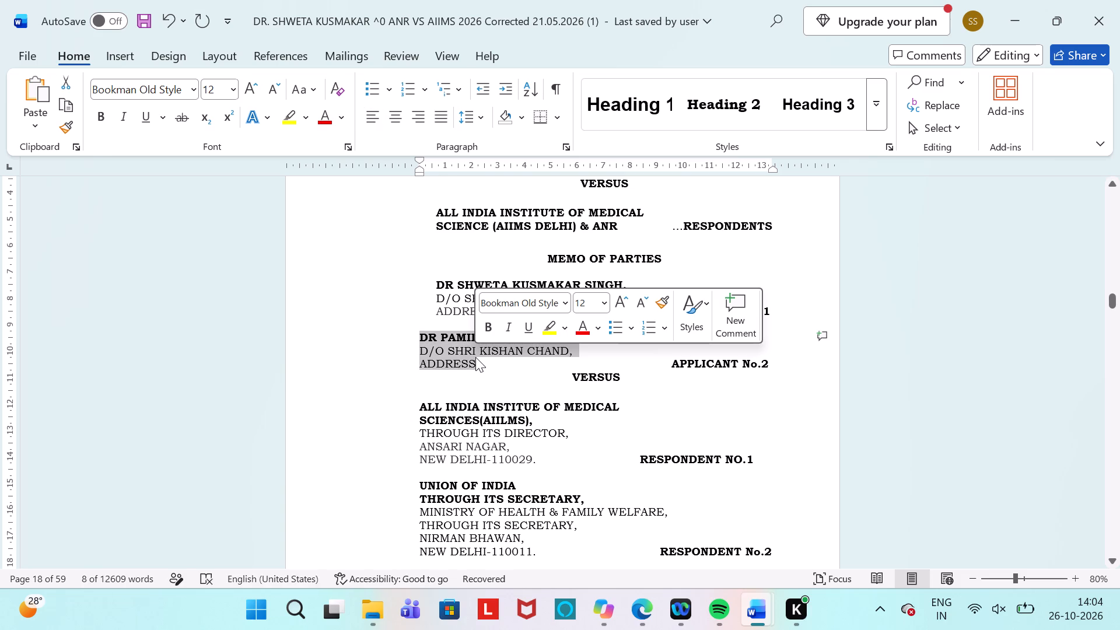
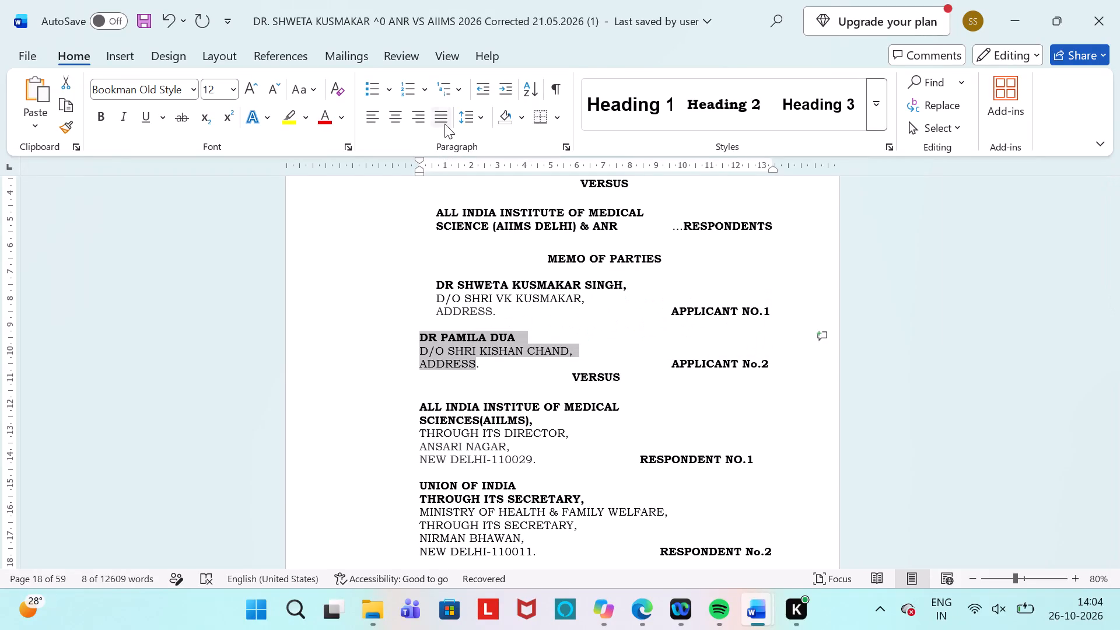
Justify the selected three-line Applicant No.2 entry in the Memo of Parties.
left_click(443, 118)
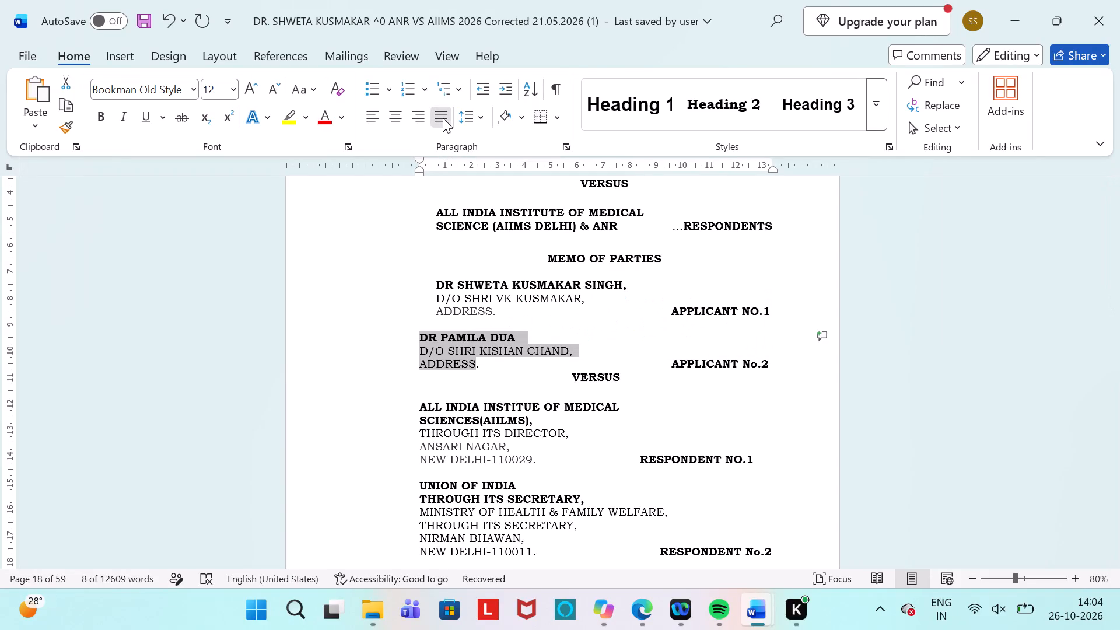
left_click(443, 118)
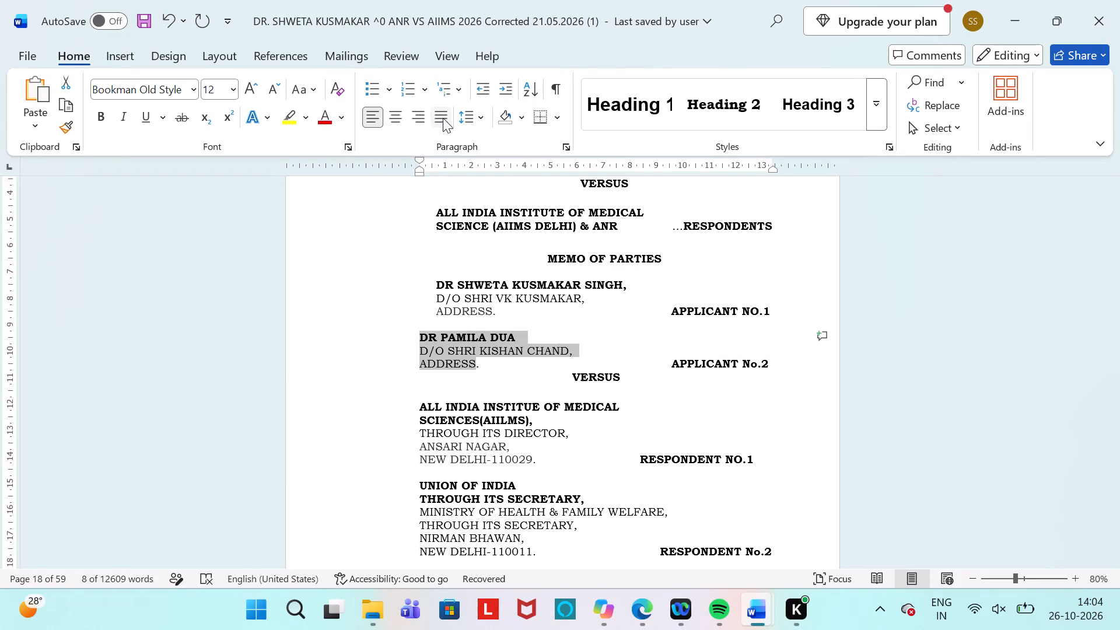
left_click(443, 118)
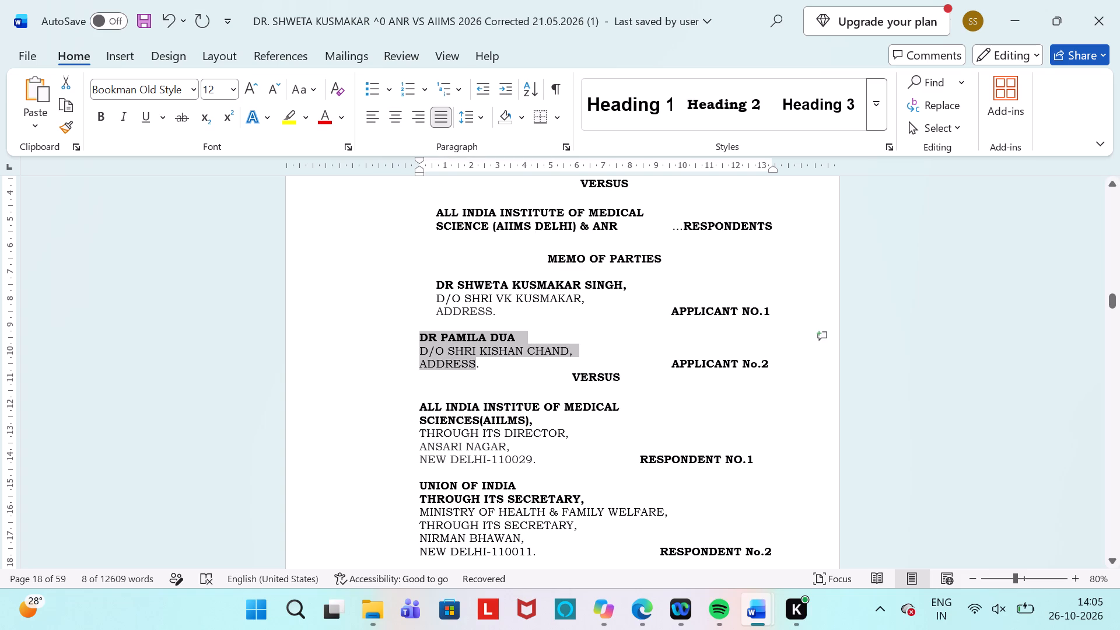
Change the relationship prefix in the Applicant No.2 entry to "W/O".
left_click(480, 363)
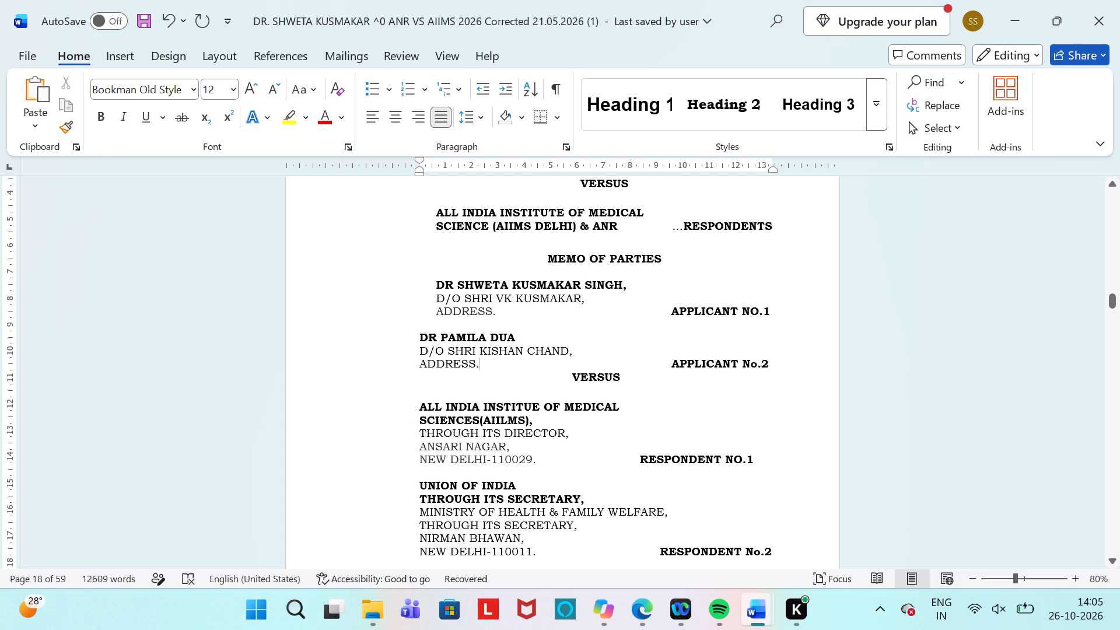
left_click(428, 353)
key("BackSpace")
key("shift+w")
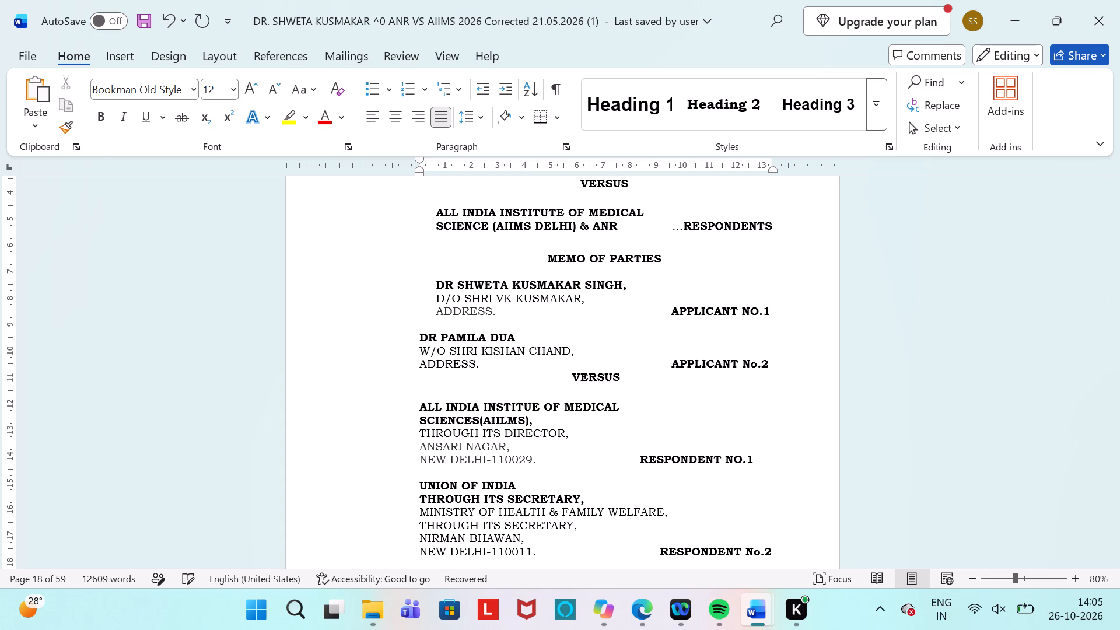
Replace the relative's name after "W/O" in the Applicant No.2 entry with the husband's name.
left_click(569, 348)
left_click_drag(569, 348, 471, 351)
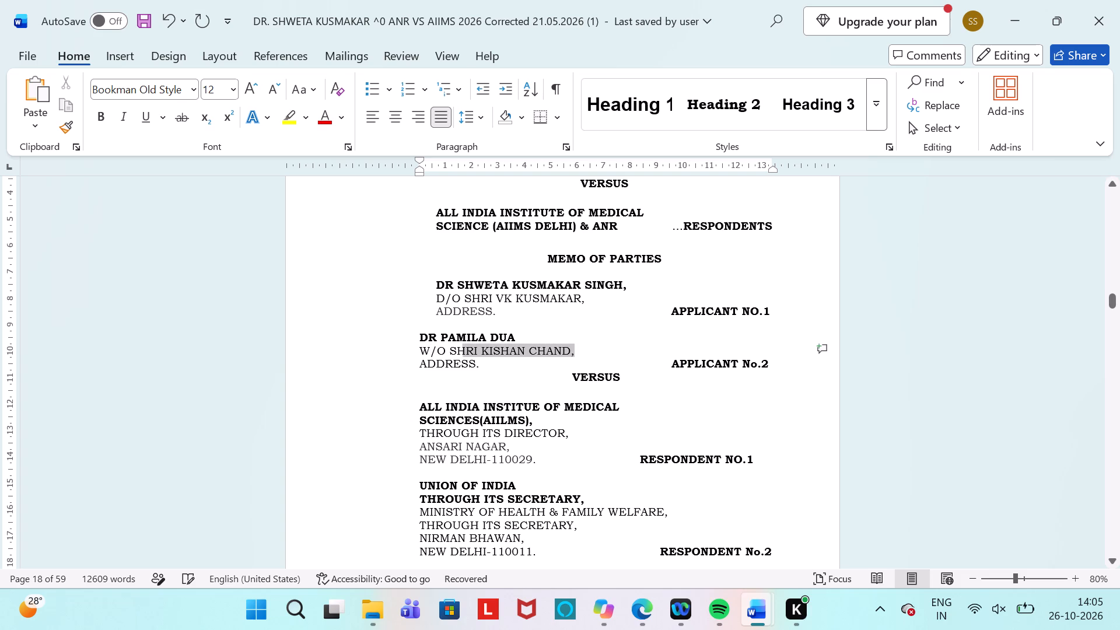
left_click_drag(471, 351, 466, 351)
key("ctrl+x")
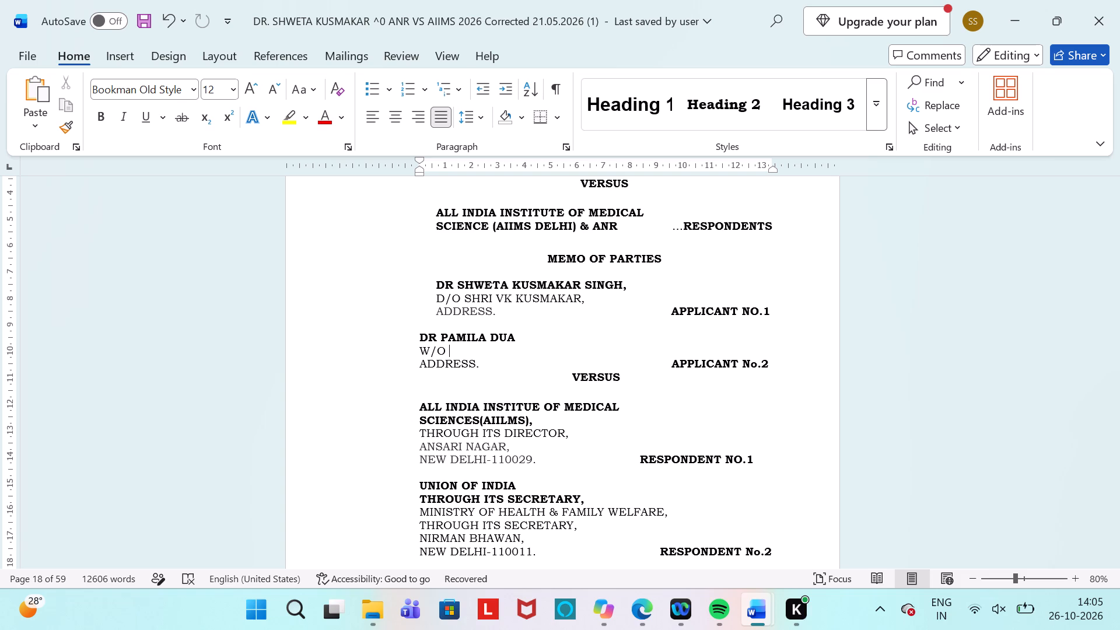
Enter the husband's full name after "W/O" in the Applicant No.2 entry of the Memo of Parties.
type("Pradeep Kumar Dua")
Replace the full stop after "ADDRESS" in the Applicant No.2 entry with a hyphen and enter the applicant's postal address.
left_click(484, 359)
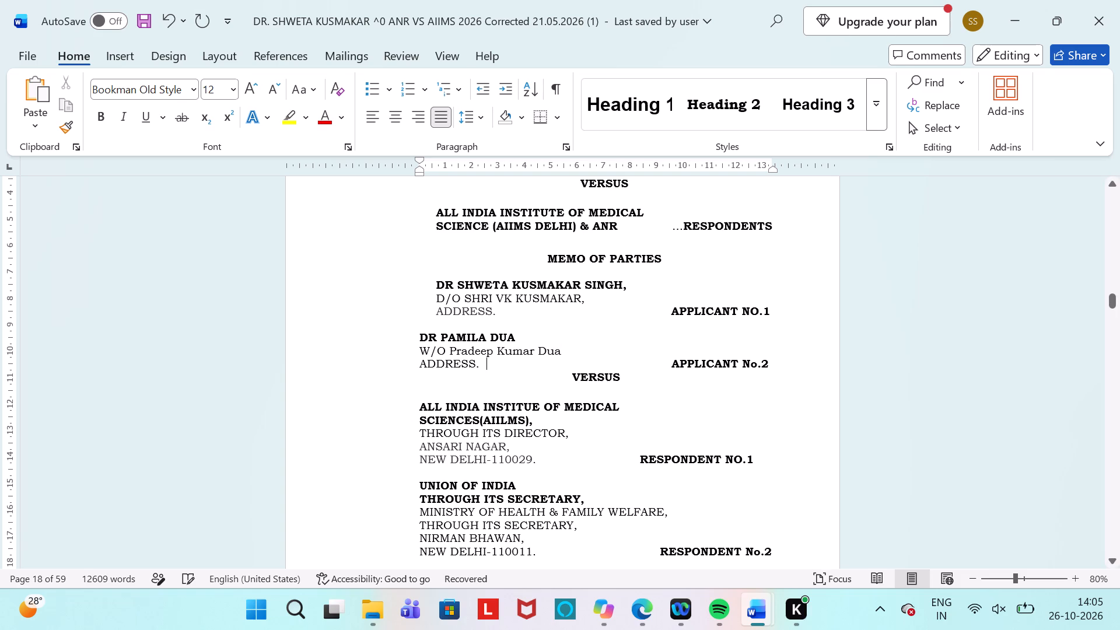
key("BackSpace")
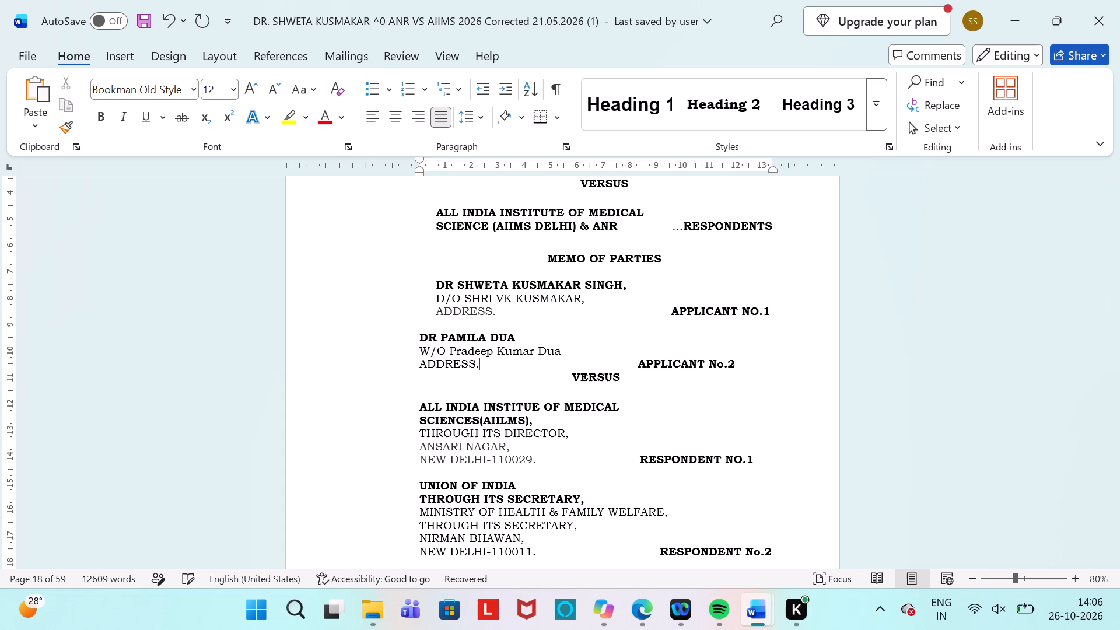
key("BackSpace")
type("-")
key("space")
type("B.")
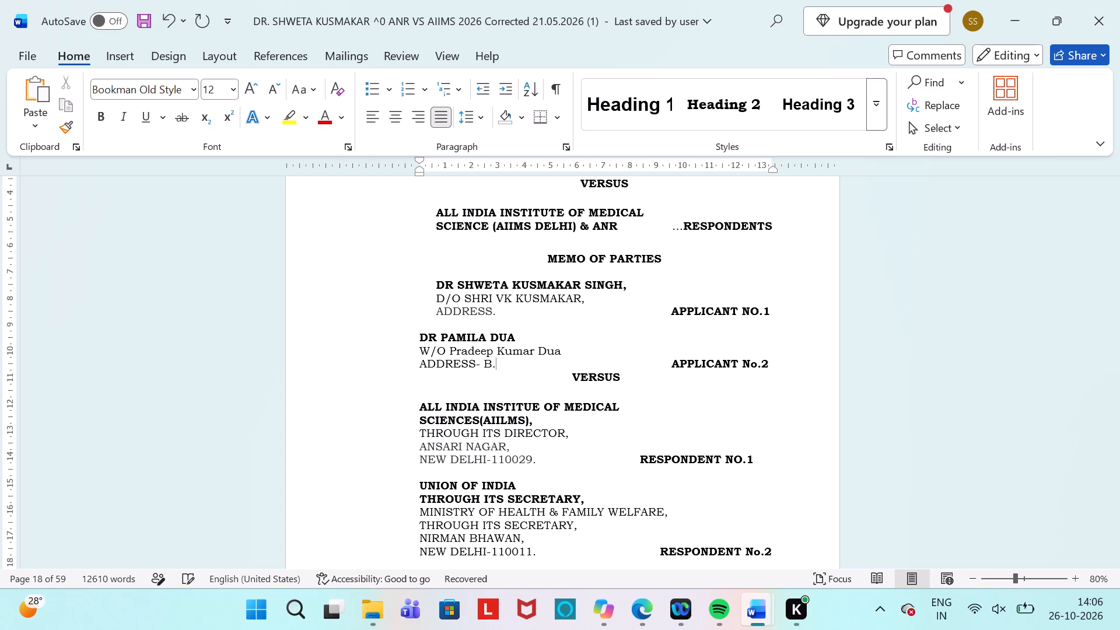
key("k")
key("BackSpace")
Enter the block and house number in Applicant No.2's address line.
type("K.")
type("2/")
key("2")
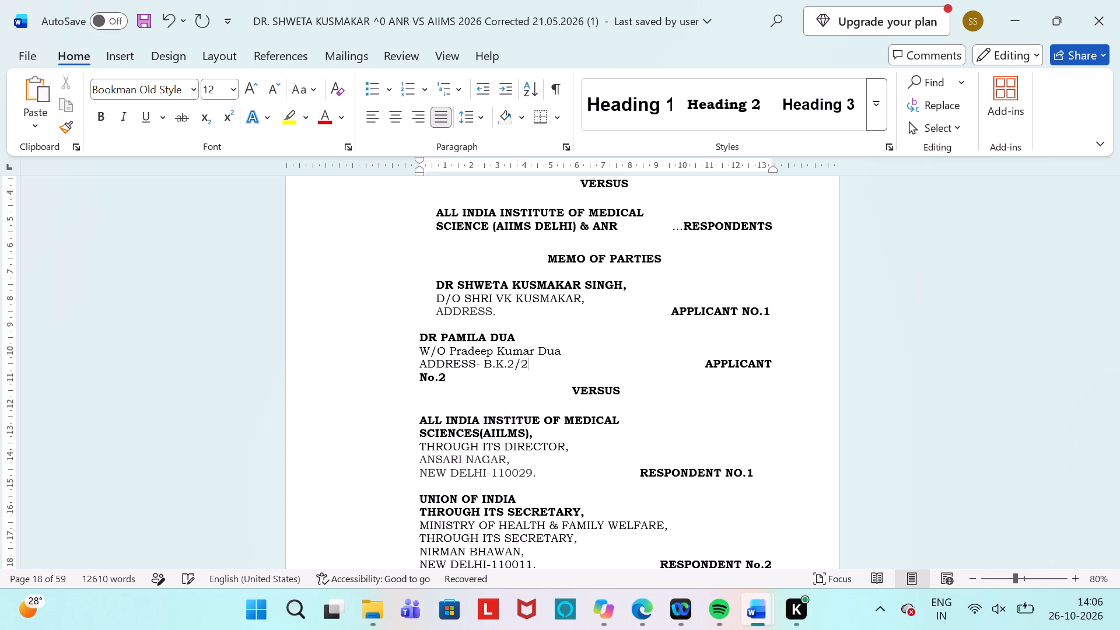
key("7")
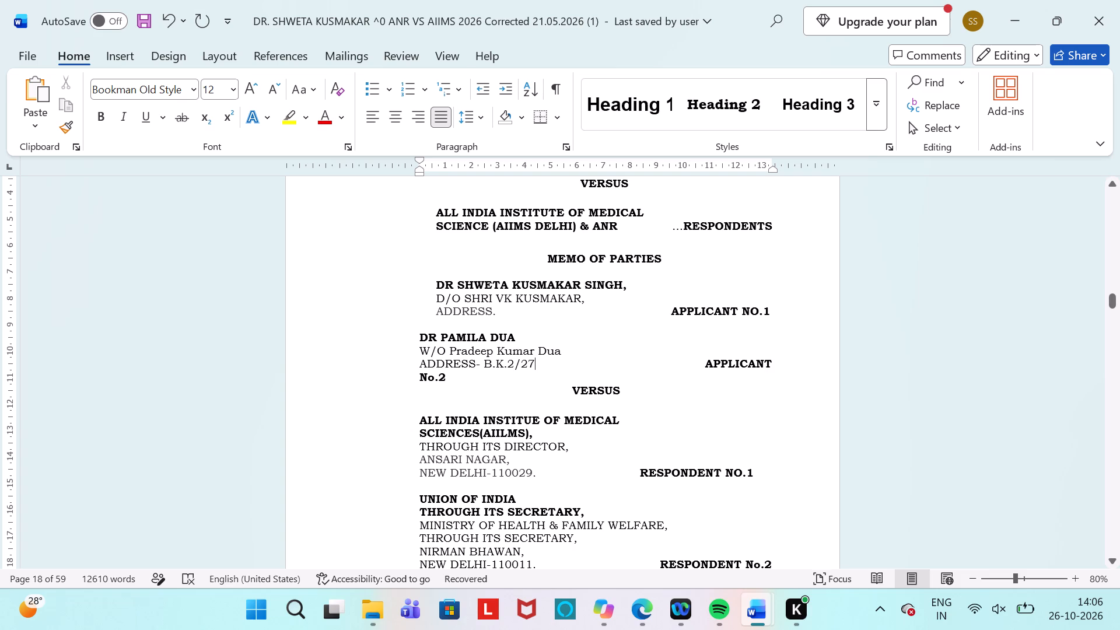
Remove the blank gap and the "APPLICANT No.2" label that follow the house number in the address line.
left_click_drag(590, 363, 661, 367)
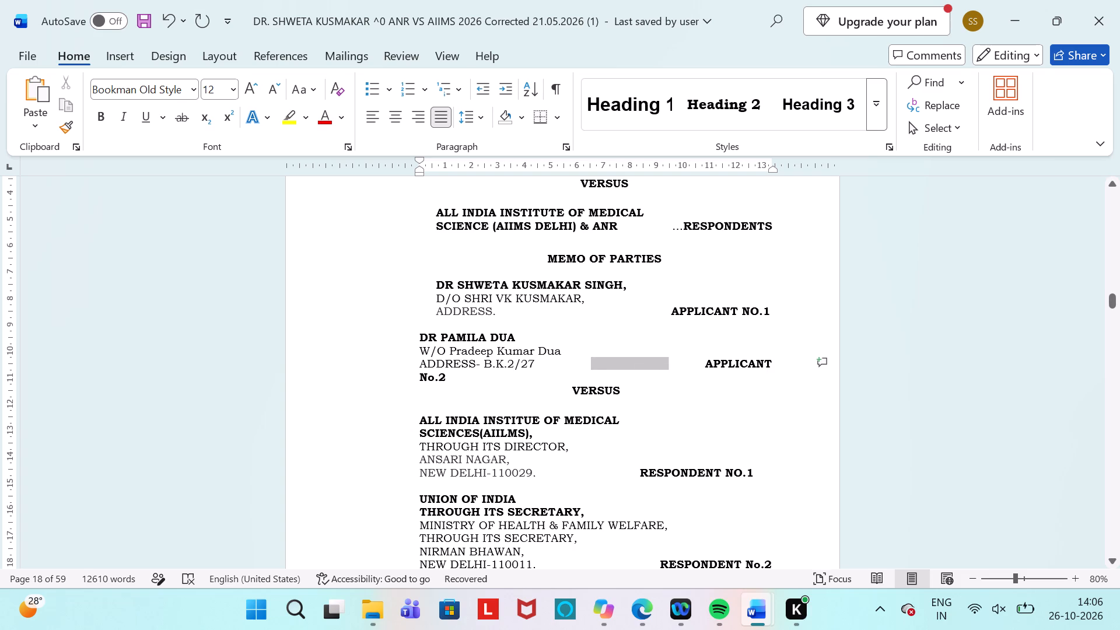
left_click_drag(661, 367, 523, 380)
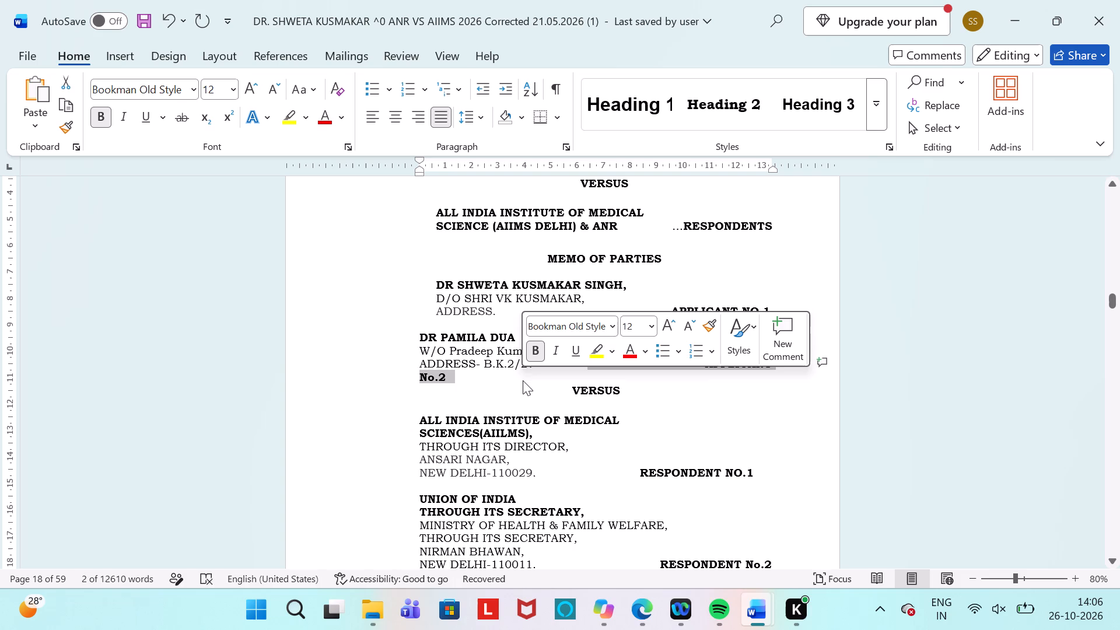
Cut the "APPLICANT No.2" label from Applicant No.2's address line and delete the blank gap left after the house number.
key("ctrl+x")
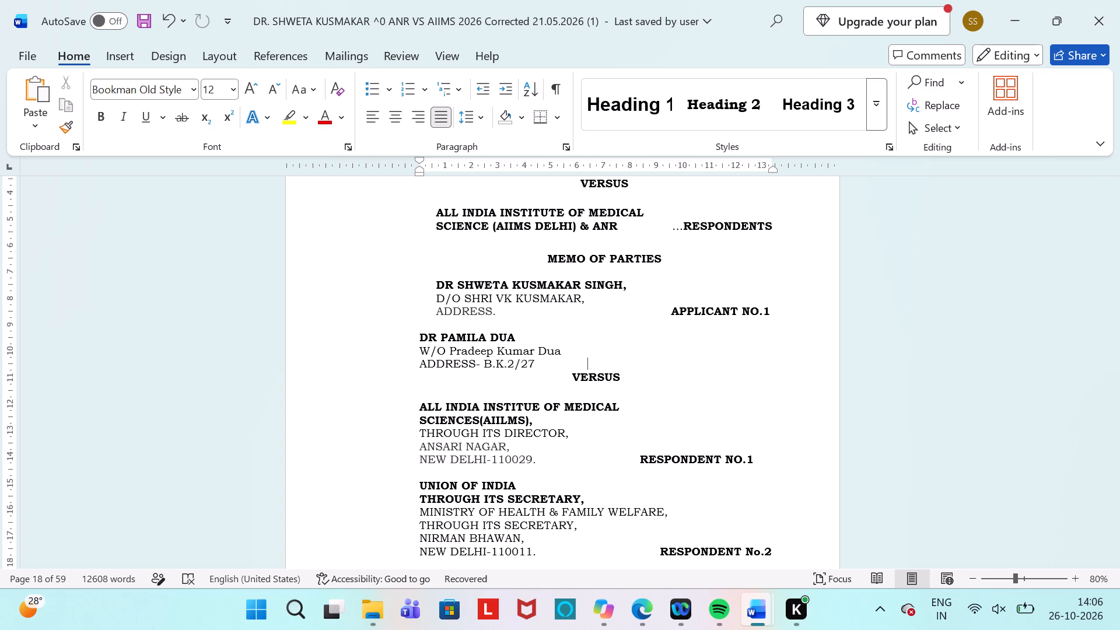
key("shift+Left")
key("shift+Left")
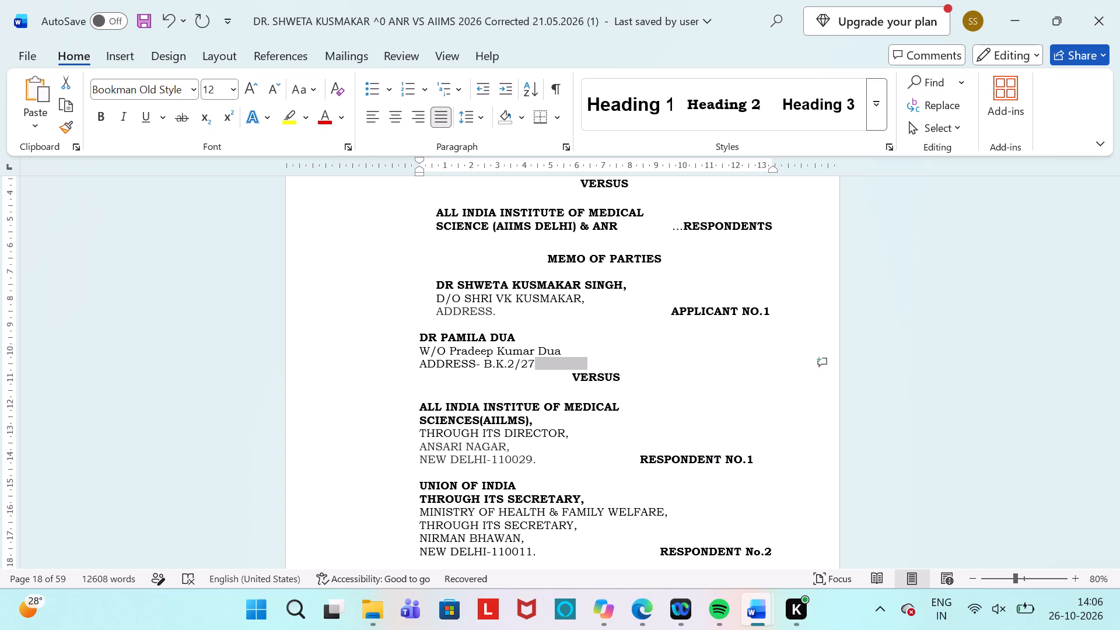
key("Delete")
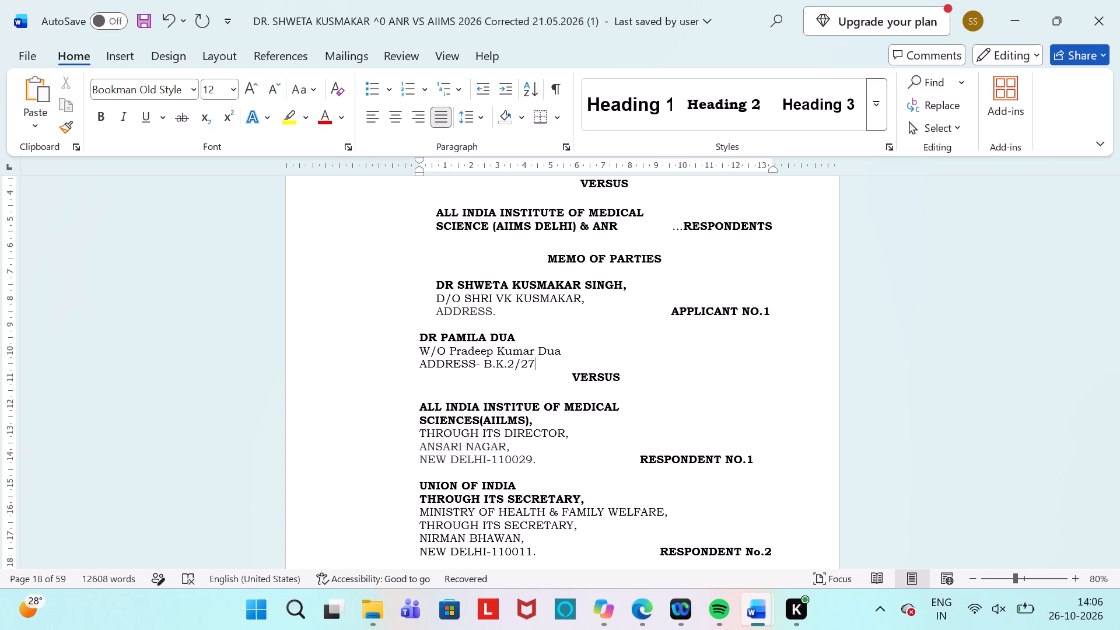
Continue Applicant No.2's address line with the locality name after the house number.
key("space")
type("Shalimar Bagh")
Continue Applicant No.2's address with a comma and a repeat of the locality name.
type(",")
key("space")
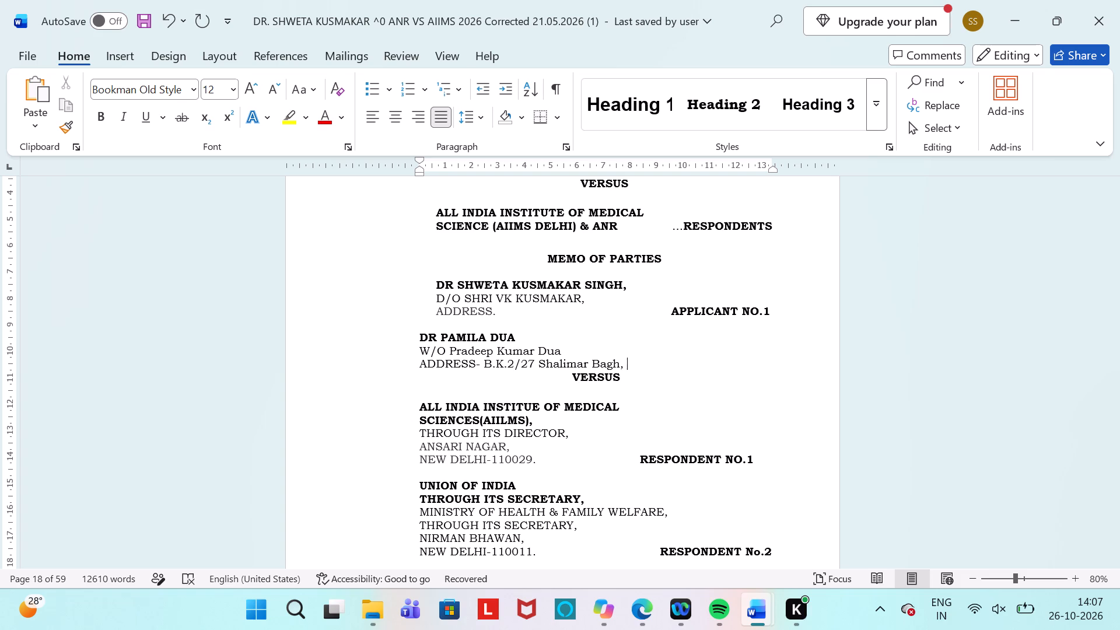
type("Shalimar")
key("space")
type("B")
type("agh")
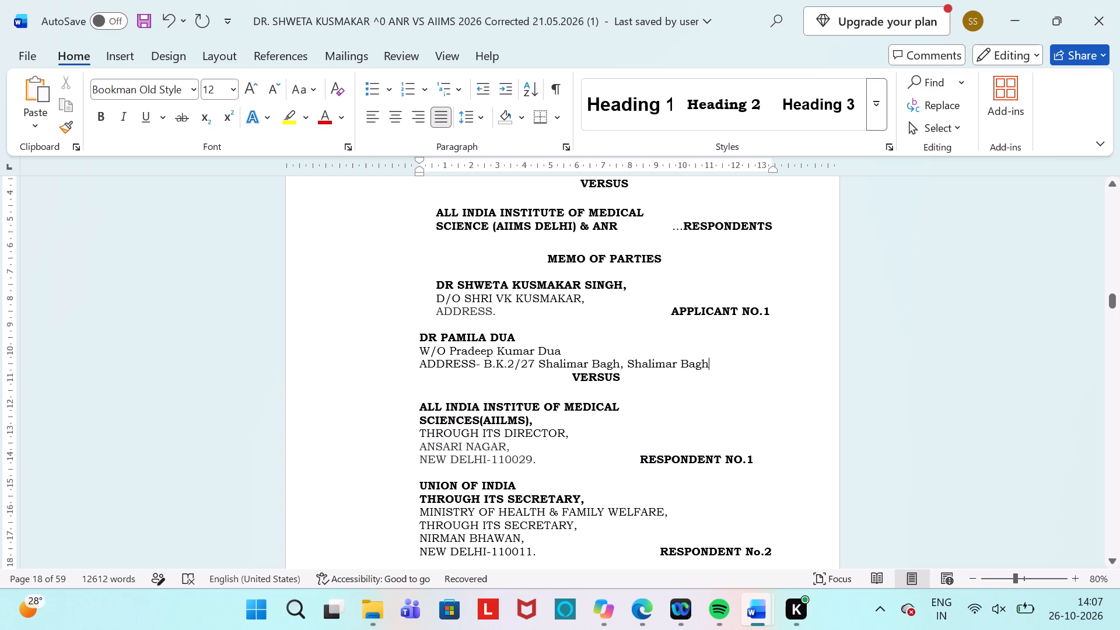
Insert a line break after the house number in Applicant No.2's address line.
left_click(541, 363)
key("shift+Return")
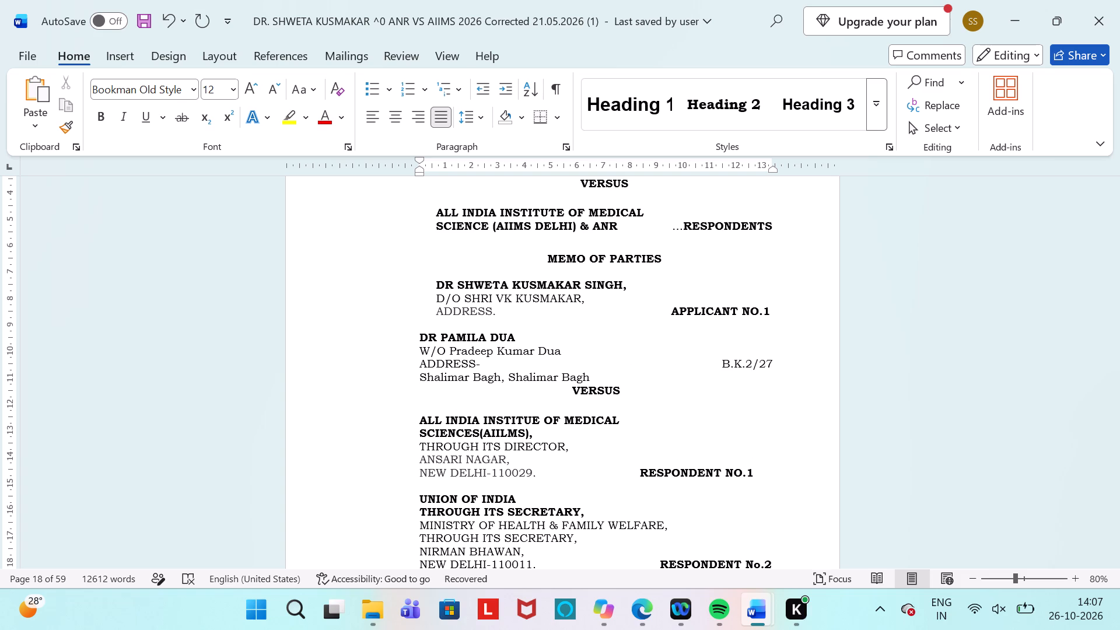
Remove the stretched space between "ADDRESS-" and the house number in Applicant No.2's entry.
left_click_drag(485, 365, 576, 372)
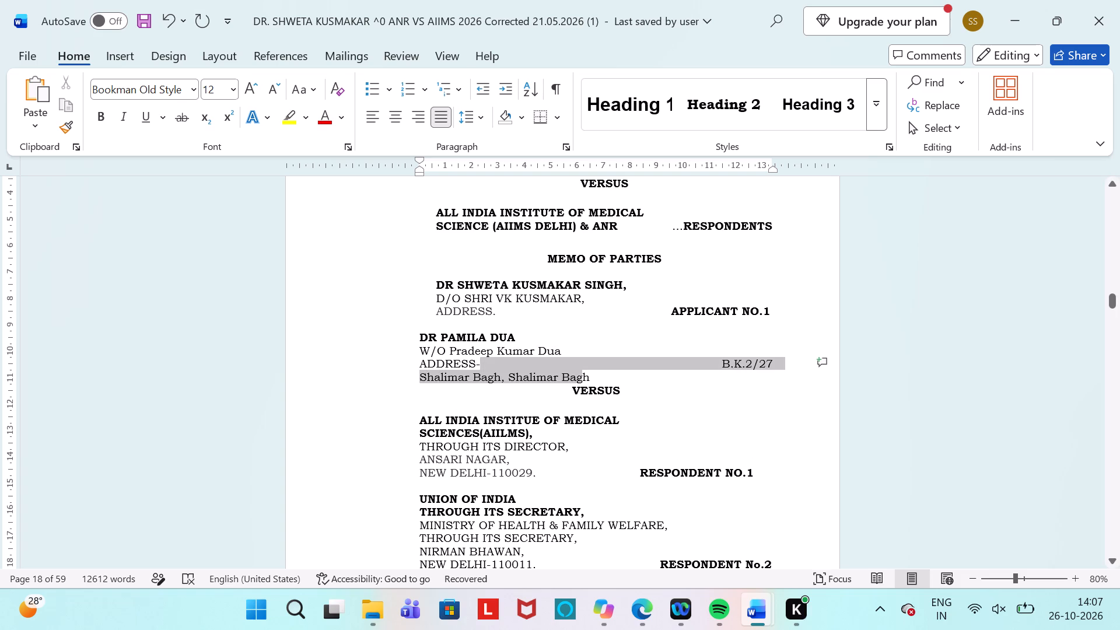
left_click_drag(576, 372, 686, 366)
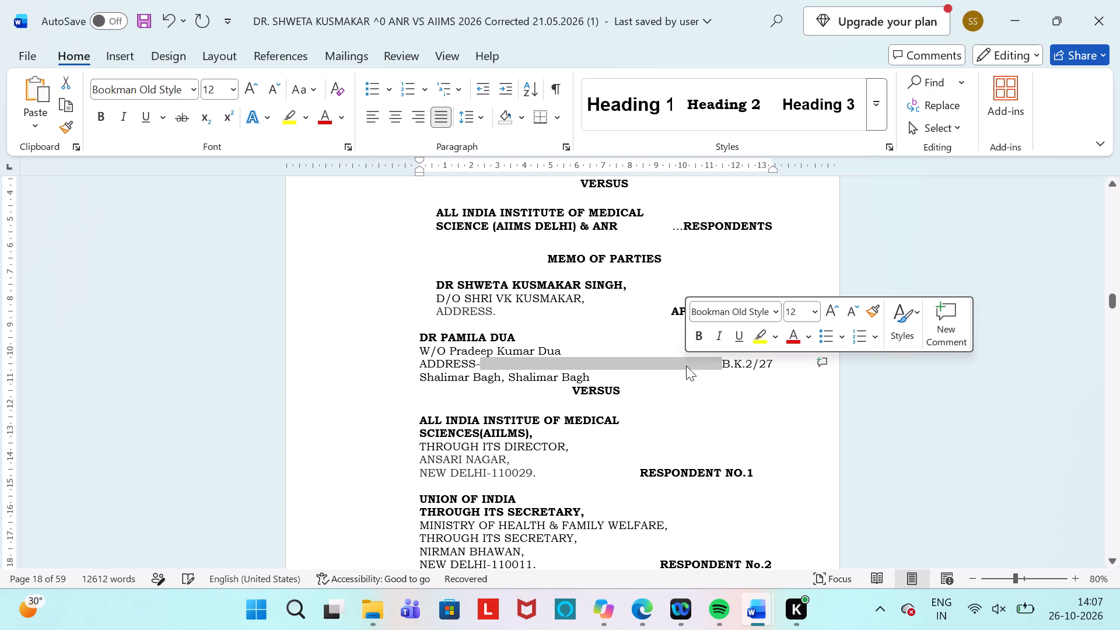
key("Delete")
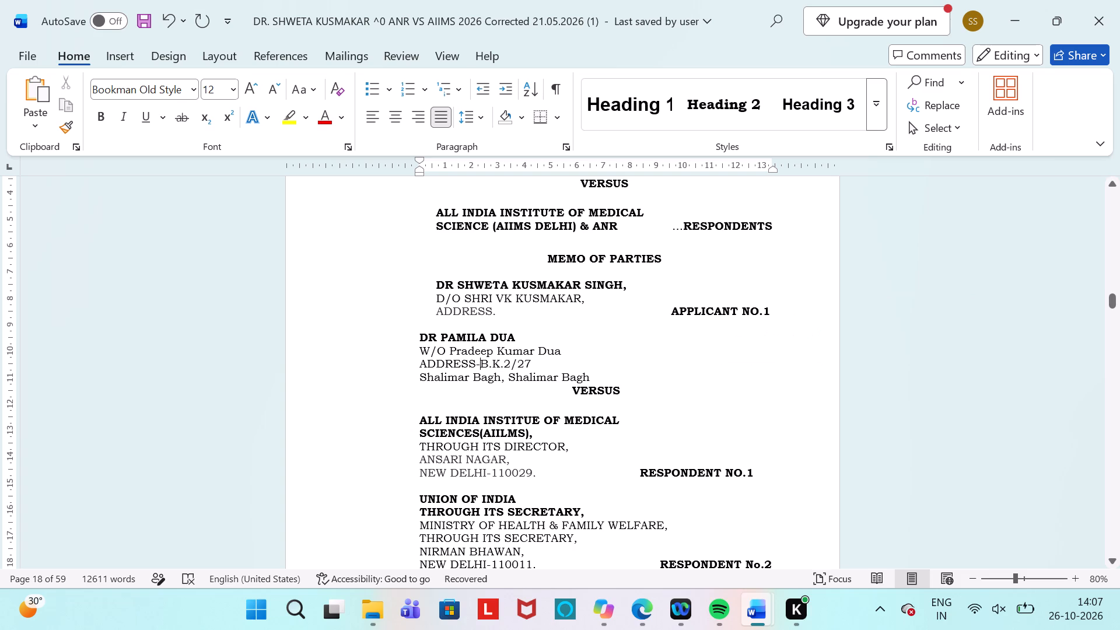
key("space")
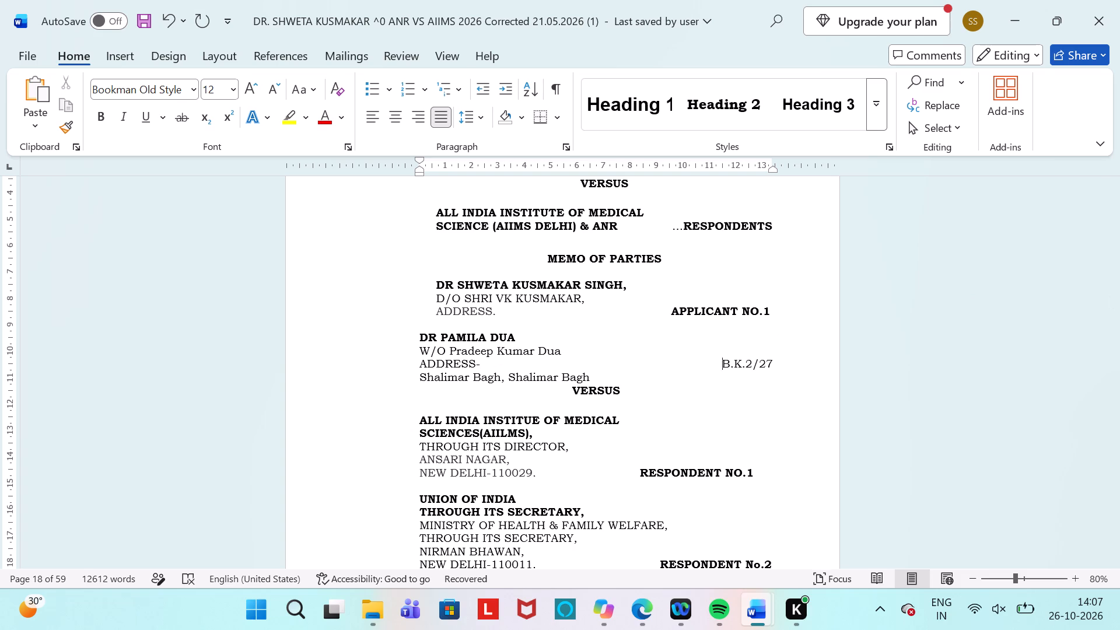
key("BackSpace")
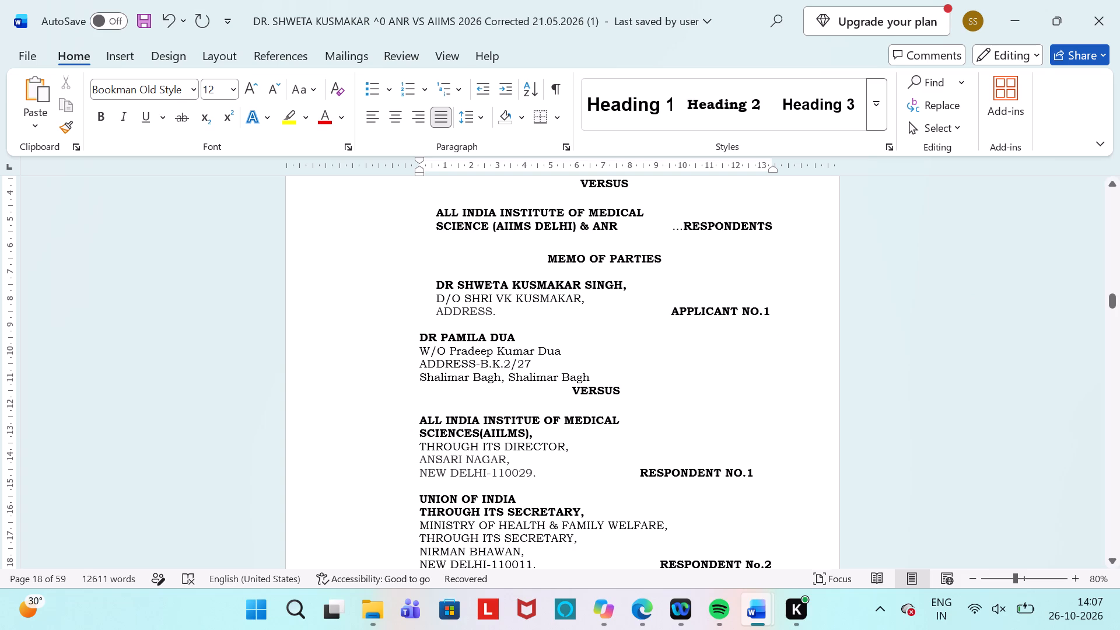
Left-align Applicant No.2's name, "W/O" and address lines in the Memo of Parties.
left_click_drag(415, 337, 472, 370)
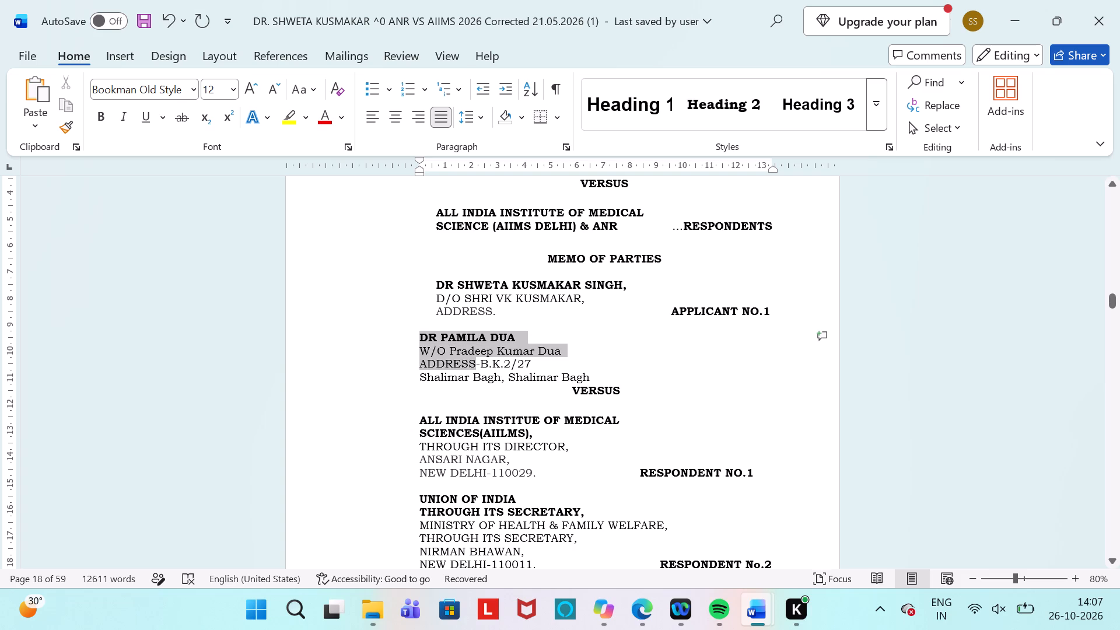
left_click_drag(472, 370, 585, 374)
left_click(369, 107)
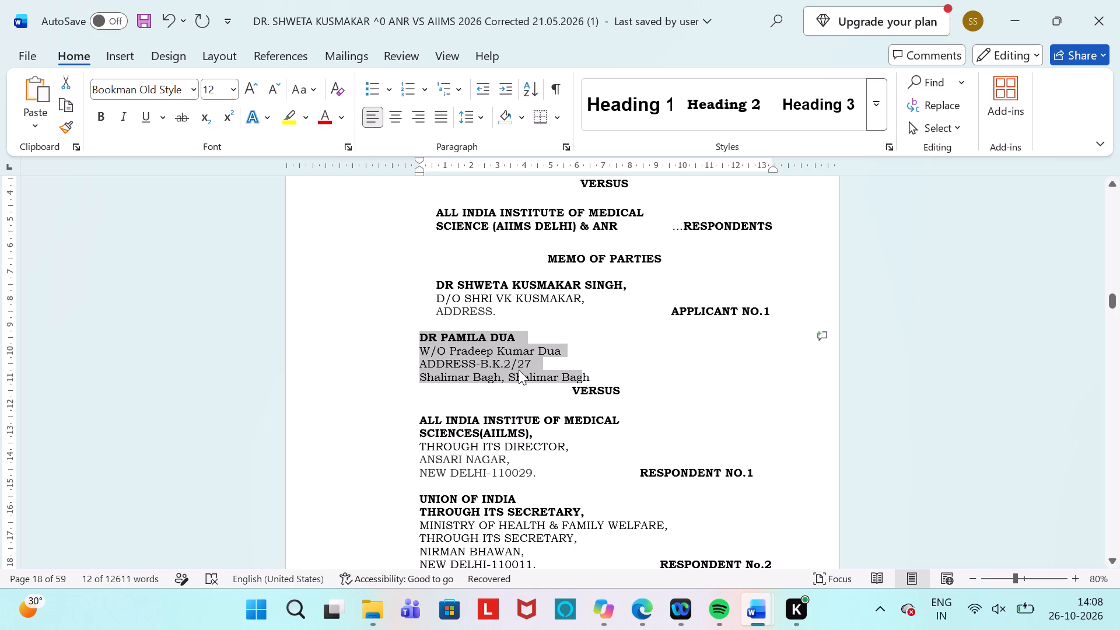
left_click(558, 367)
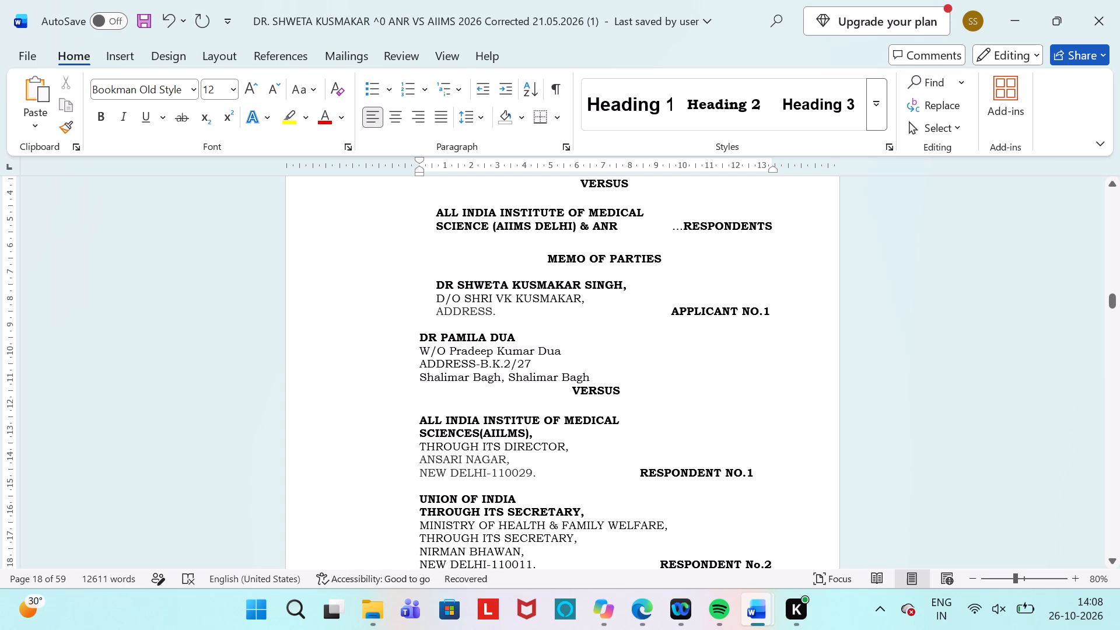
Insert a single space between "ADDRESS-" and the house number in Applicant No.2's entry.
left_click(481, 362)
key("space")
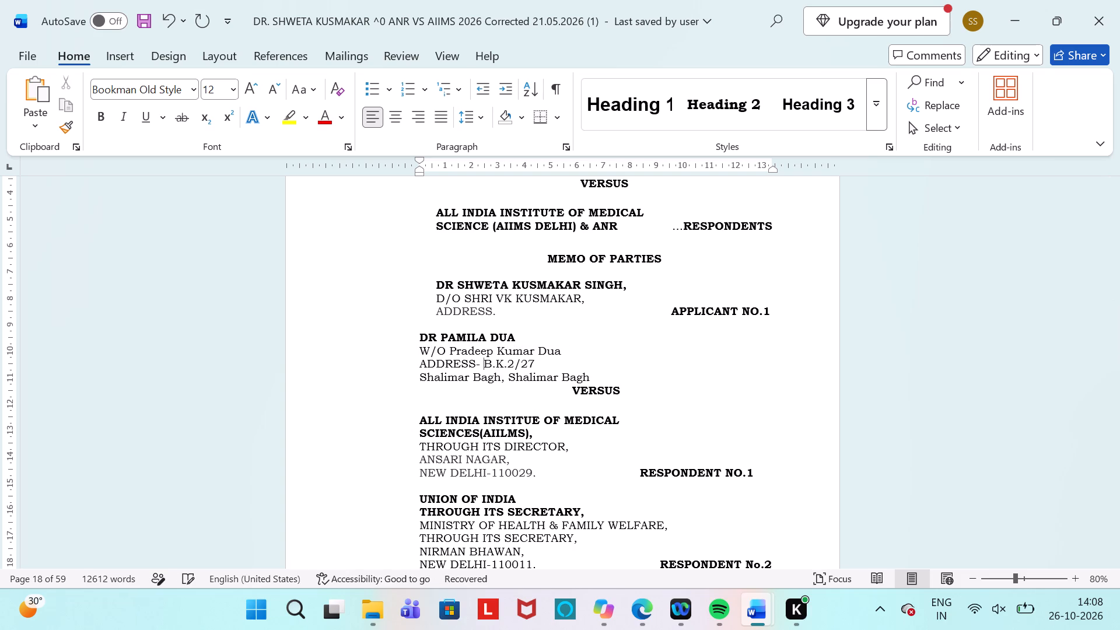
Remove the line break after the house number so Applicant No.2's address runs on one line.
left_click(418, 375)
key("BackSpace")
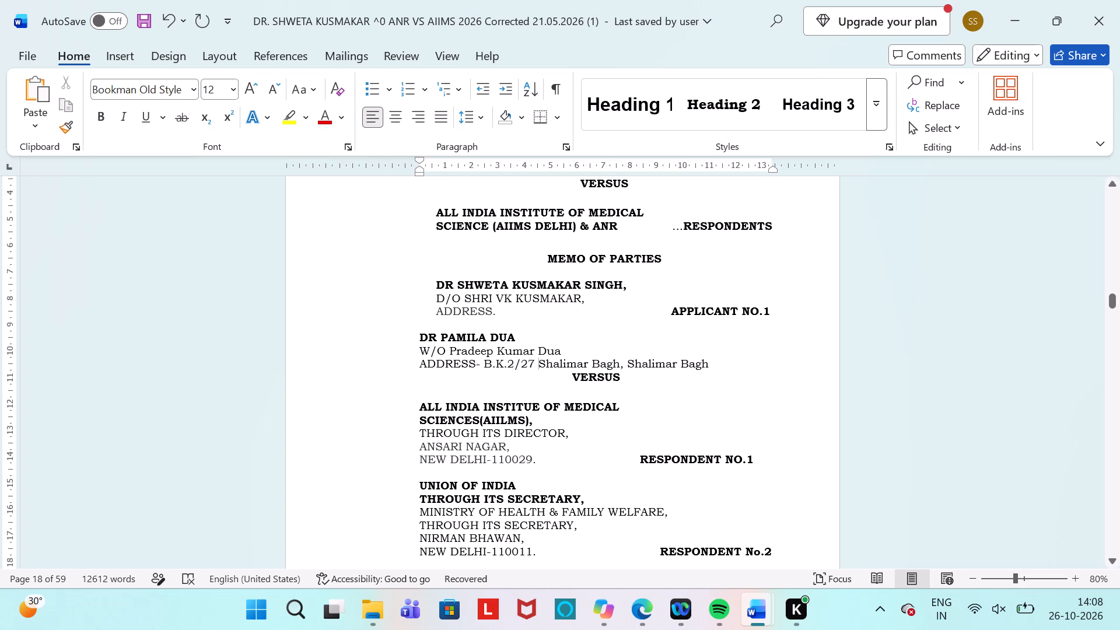
Insert a line break after the comma in Applicant No.2's address, moving the repeated locality name onto its own line.
left_click(623, 368)
key("shift+Return")
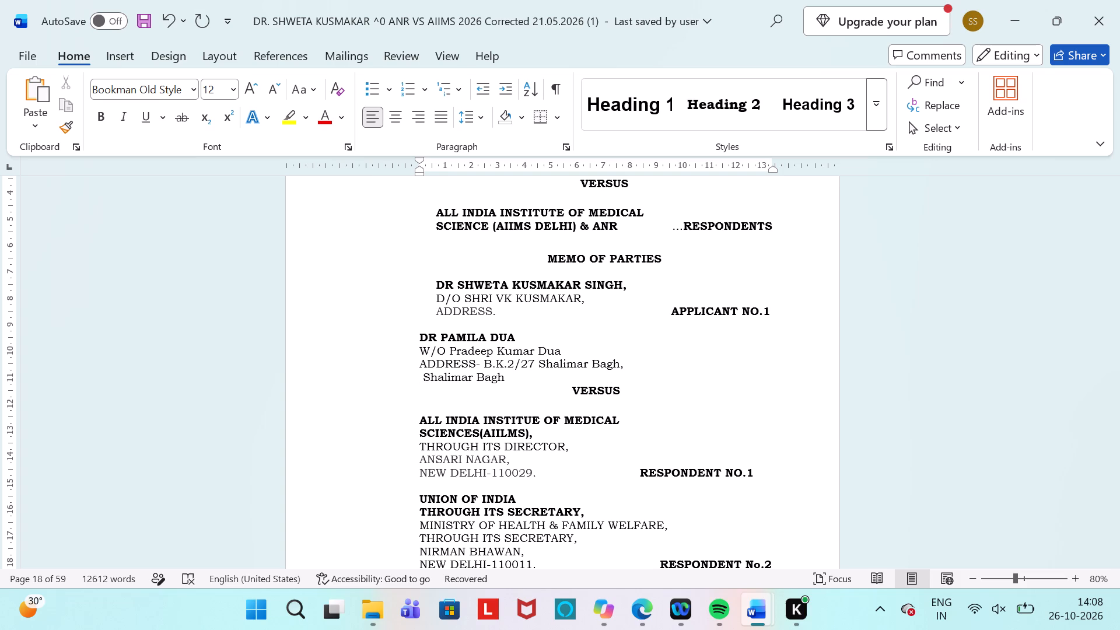
Append the district and city after the repeated locality on the second line of Applicant No.2's address.
left_click(515, 377)
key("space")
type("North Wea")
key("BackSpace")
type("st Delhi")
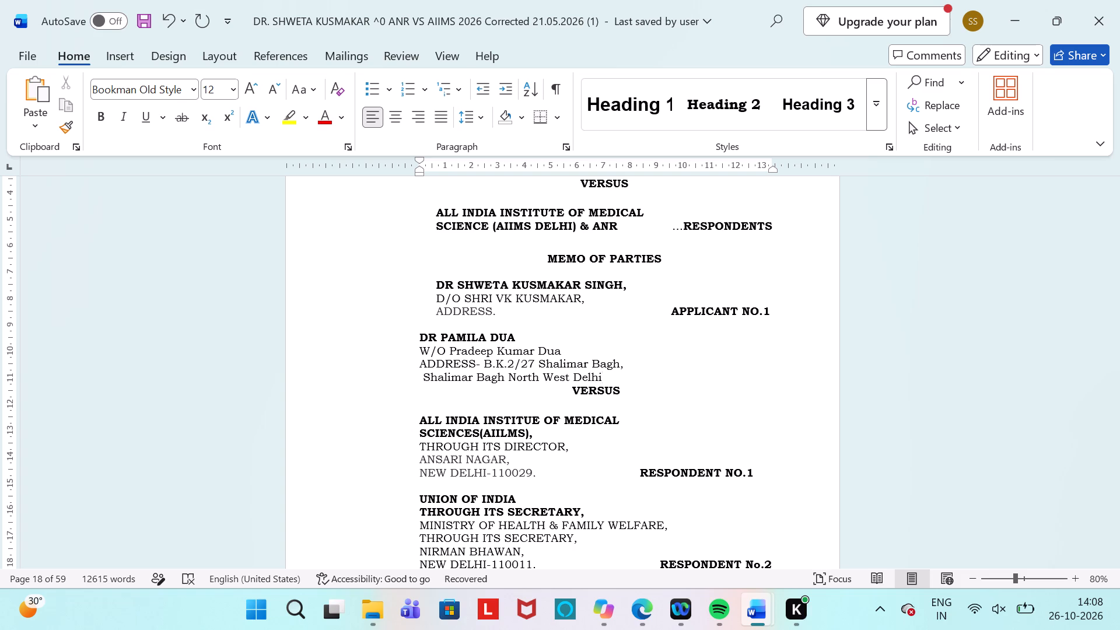
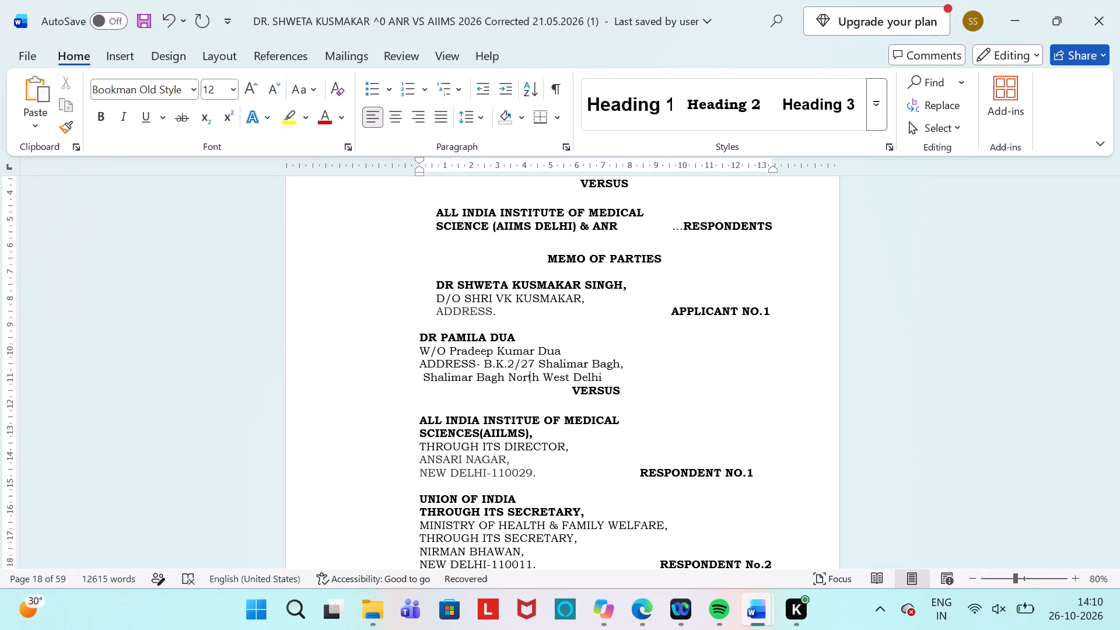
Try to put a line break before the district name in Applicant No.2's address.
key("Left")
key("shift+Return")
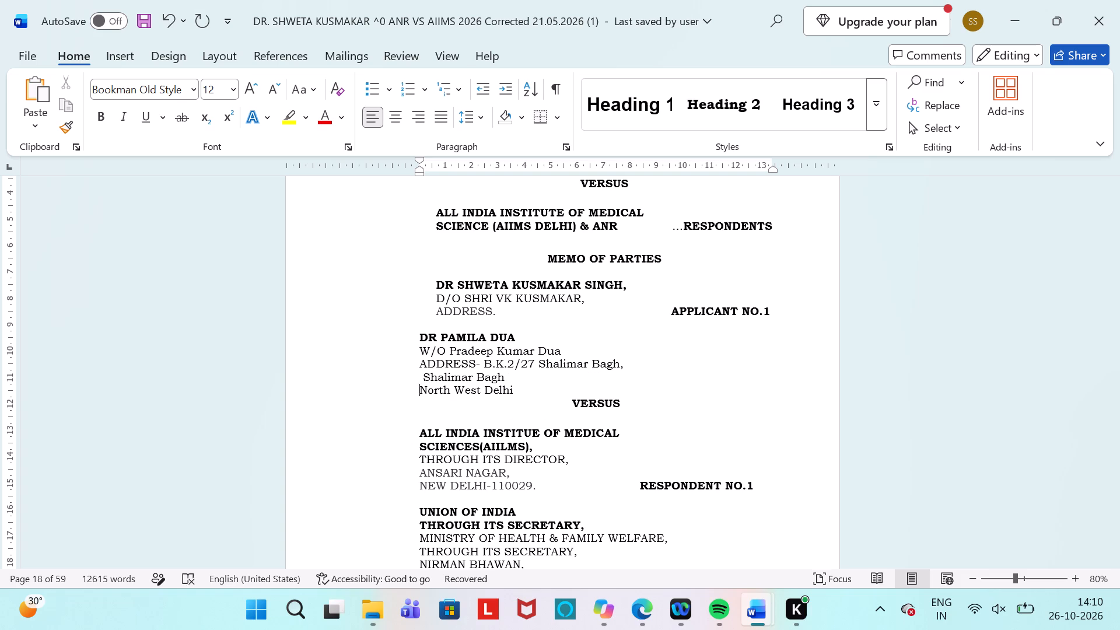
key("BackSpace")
Remove the leading space before the repeated locality name on the second line of Applicant No.2's address.
key("Left")
key("Left")
key("Left")
key("Left")
key("Left")
key("Left")
key("Left")
key("Left")
key("Left")
key("Left")
key("Left")
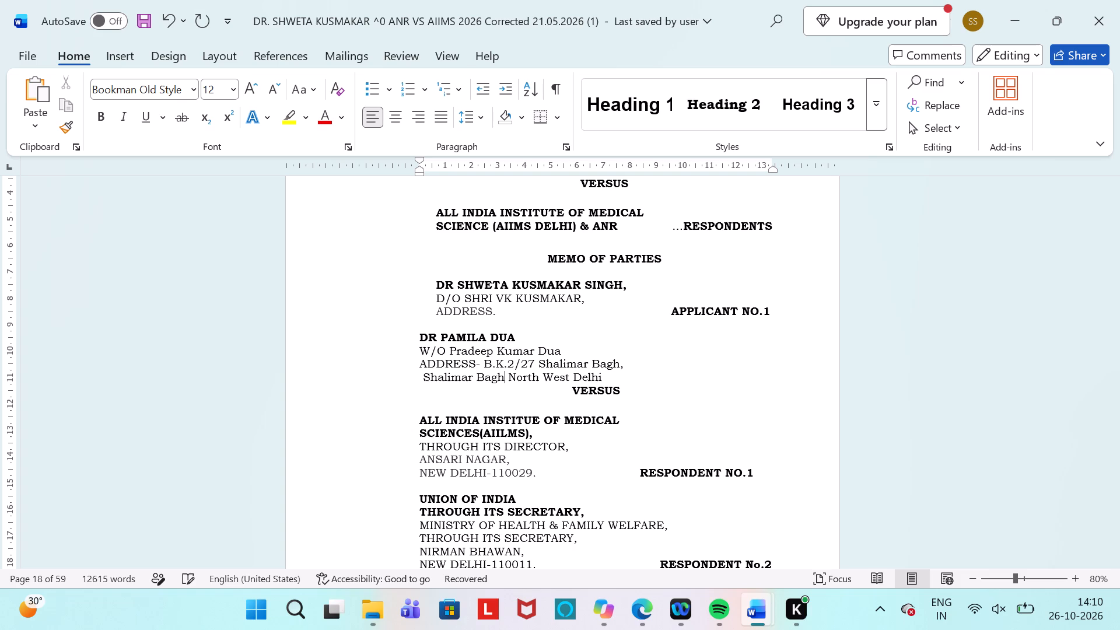
key("Left")
key("Left")
key("Left")
key("BackSpace")
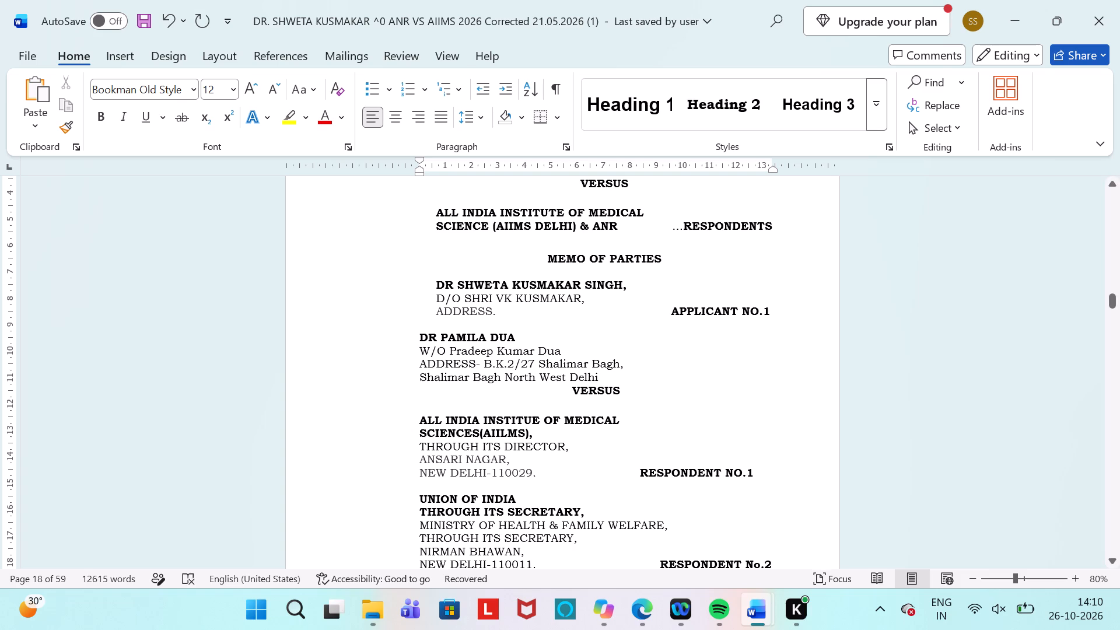
Insert a comma and a space between the repeated locality and the district name in Applicant No.2's address.
left_click(503, 376)
key("BackSpace")
key("BackSpace")
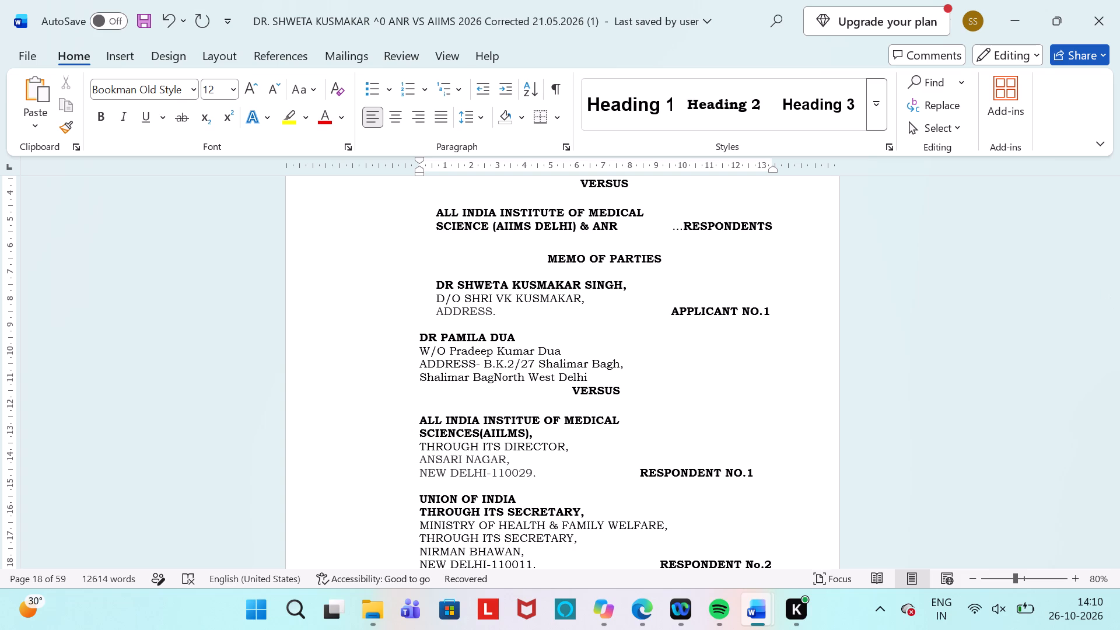
type("h,")
key("space")
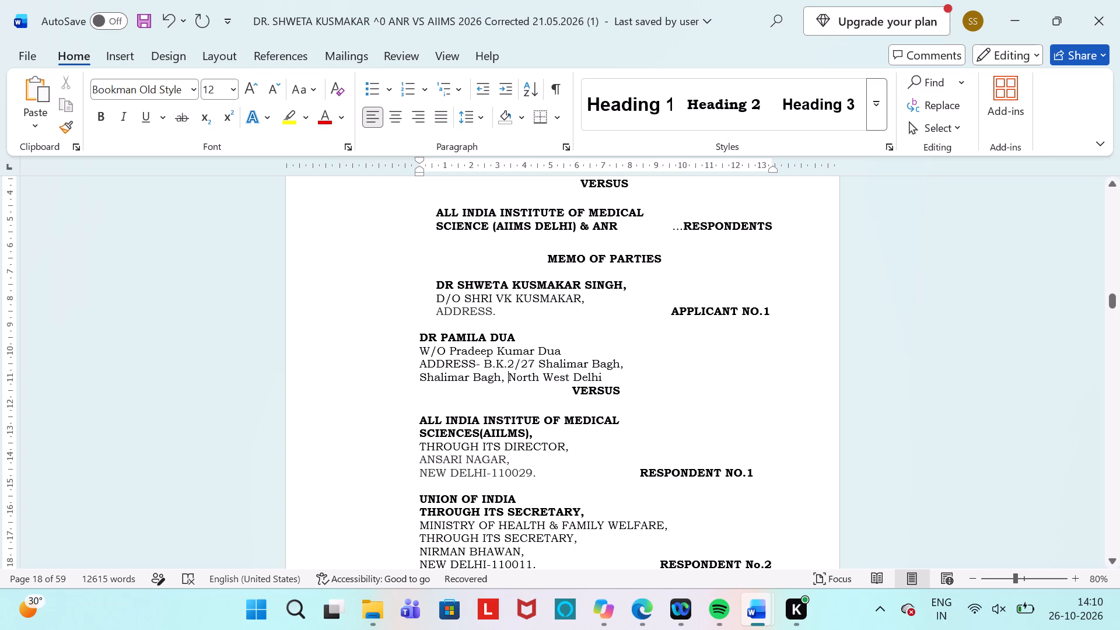
Add a comma after the second address line of Applicant No.2 and enter the city and PIN code on a new line below.
left_click(603, 374)
key("comma")
key("shift+Return")
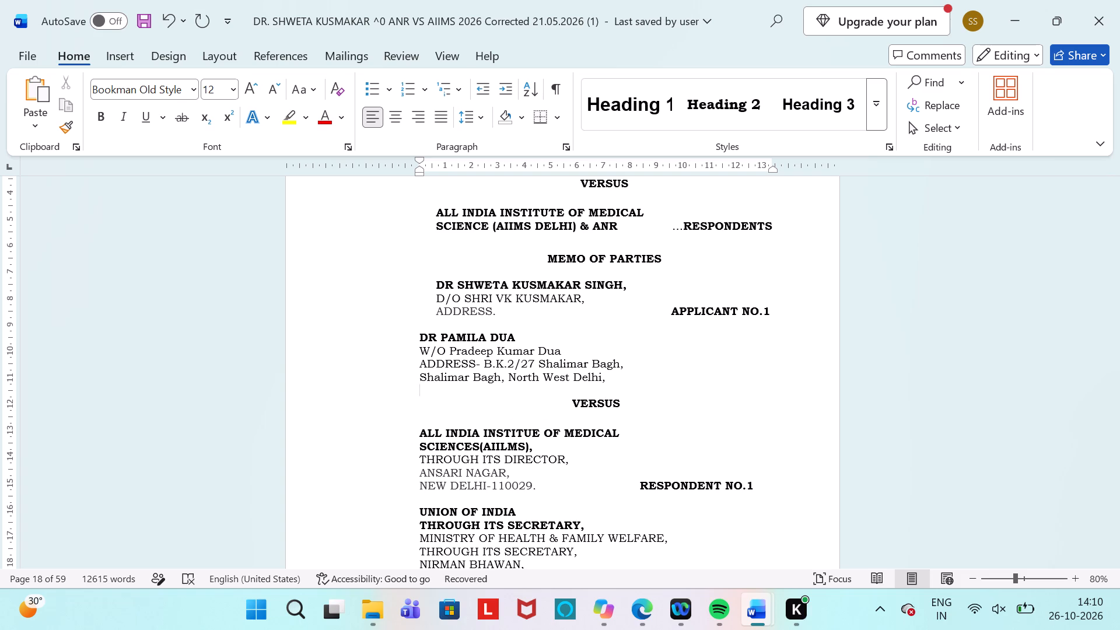
key("shift+d")
key("l")
key("BackSpace")
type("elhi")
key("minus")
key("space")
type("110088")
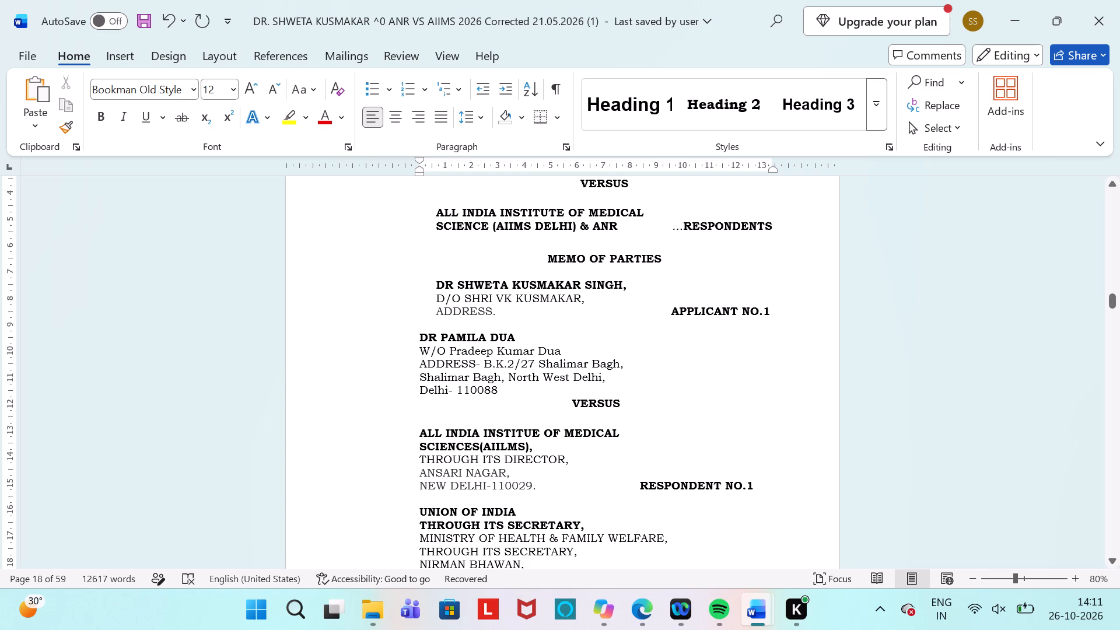
Left-align Applicant No.1's name, parentage and address lines in the Memo of Parties.
left_click_drag(431, 285, 499, 321)
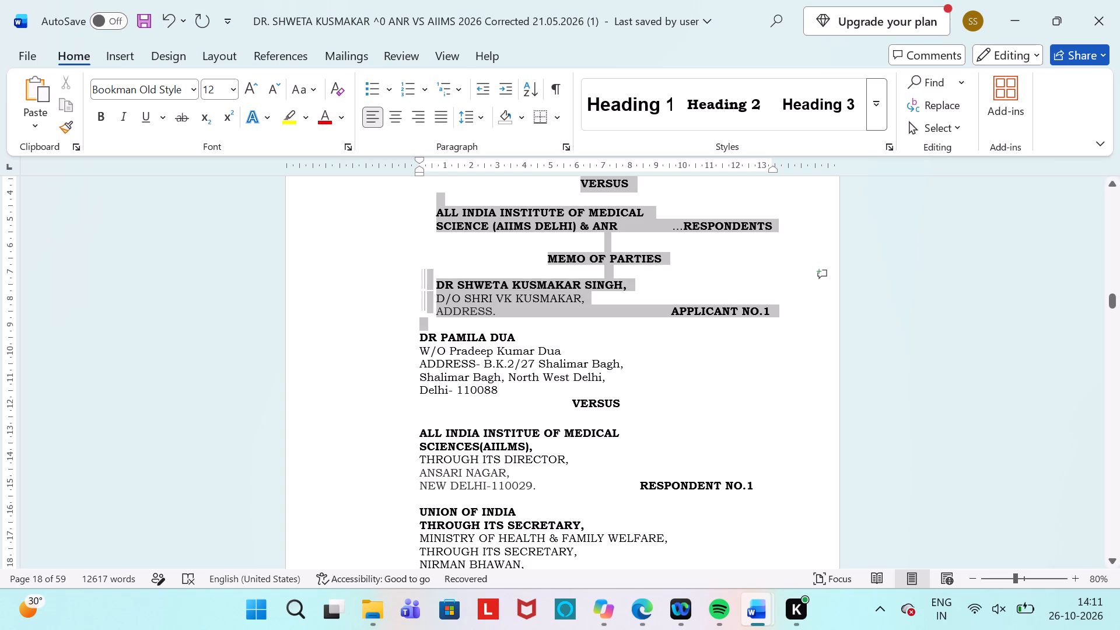
left_click_drag(499, 321, 499, 320)
left_click(499, 320)
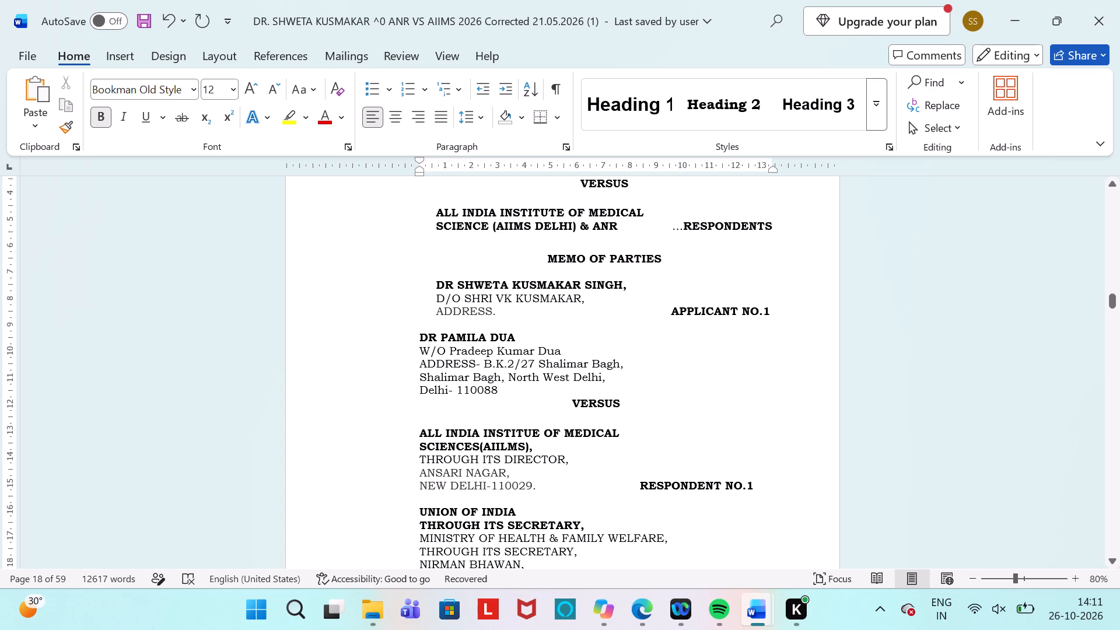
left_click(440, 285)
left_click_drag(440, 285, 481, 309)
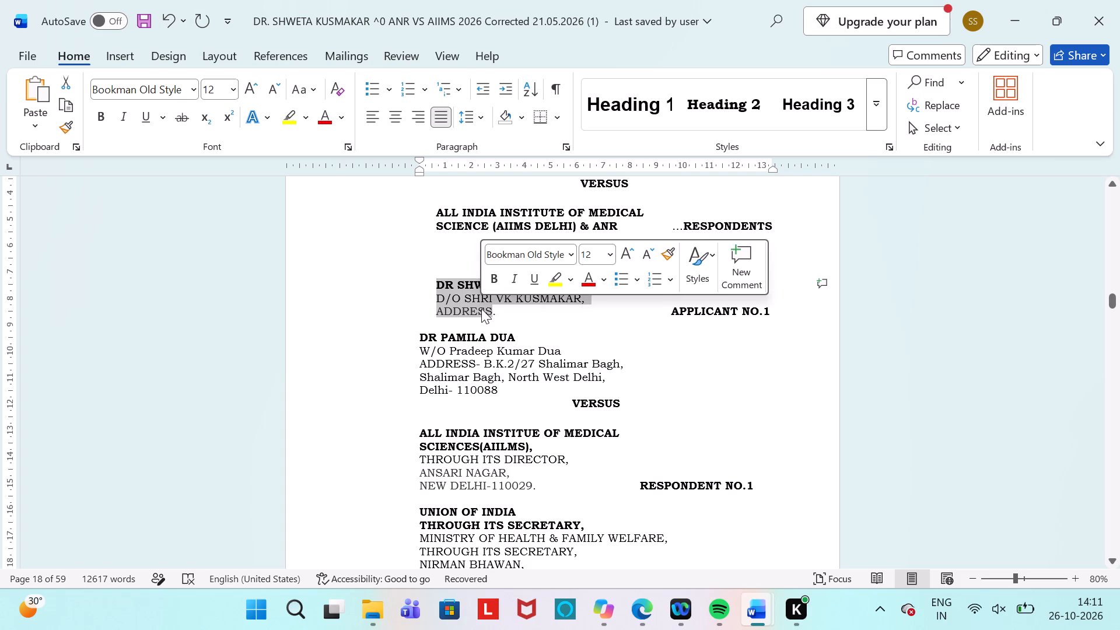
left_click(373, 124)
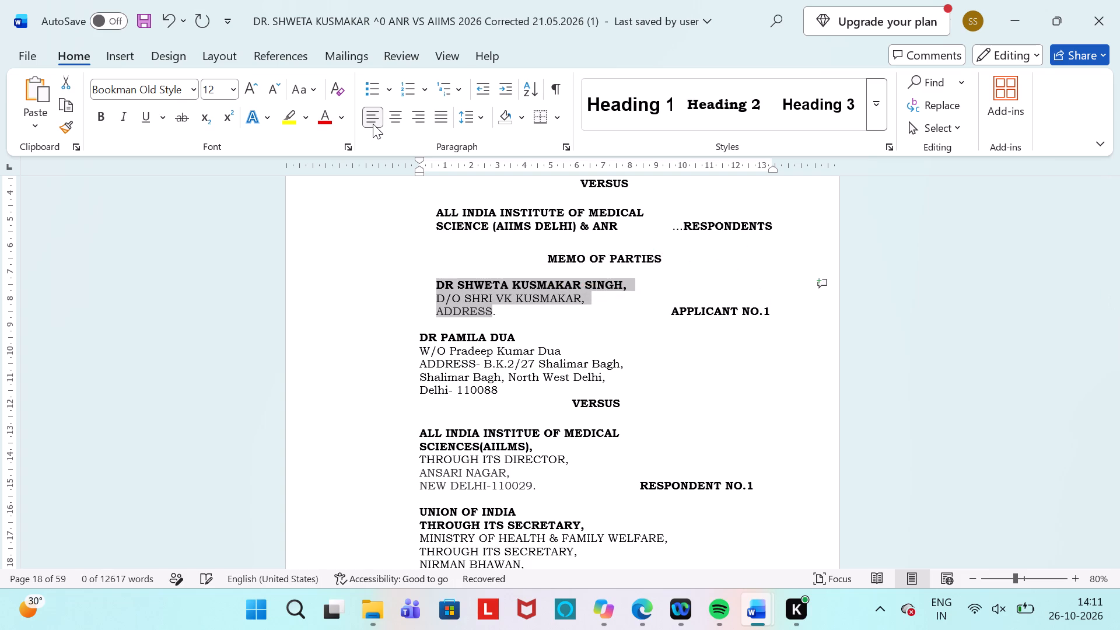
left_click(373, 124)
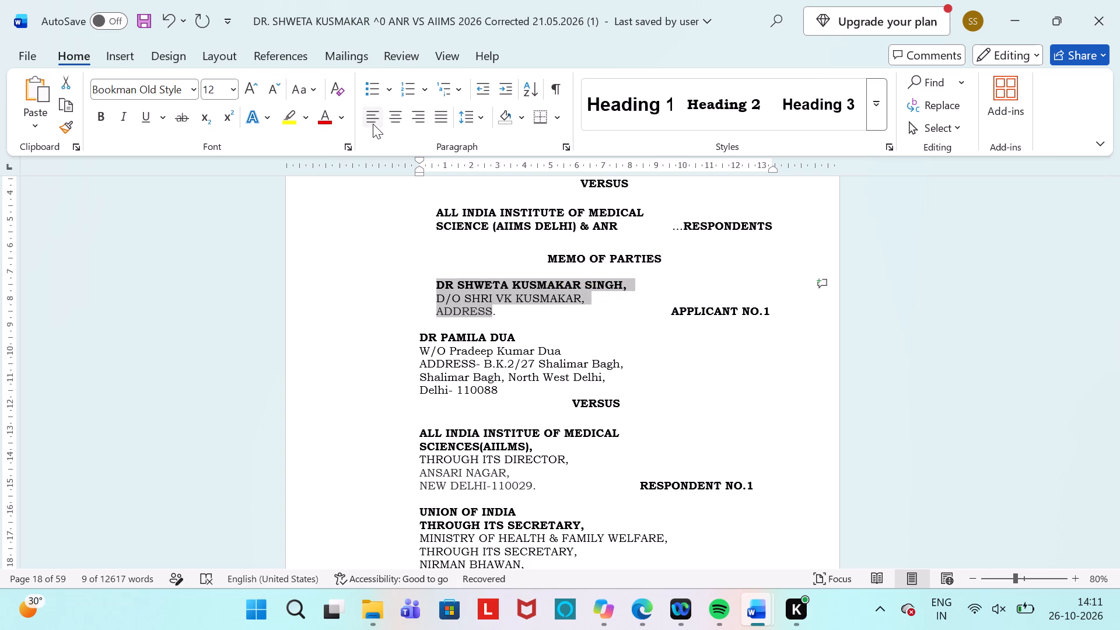
left_click(373, 124)
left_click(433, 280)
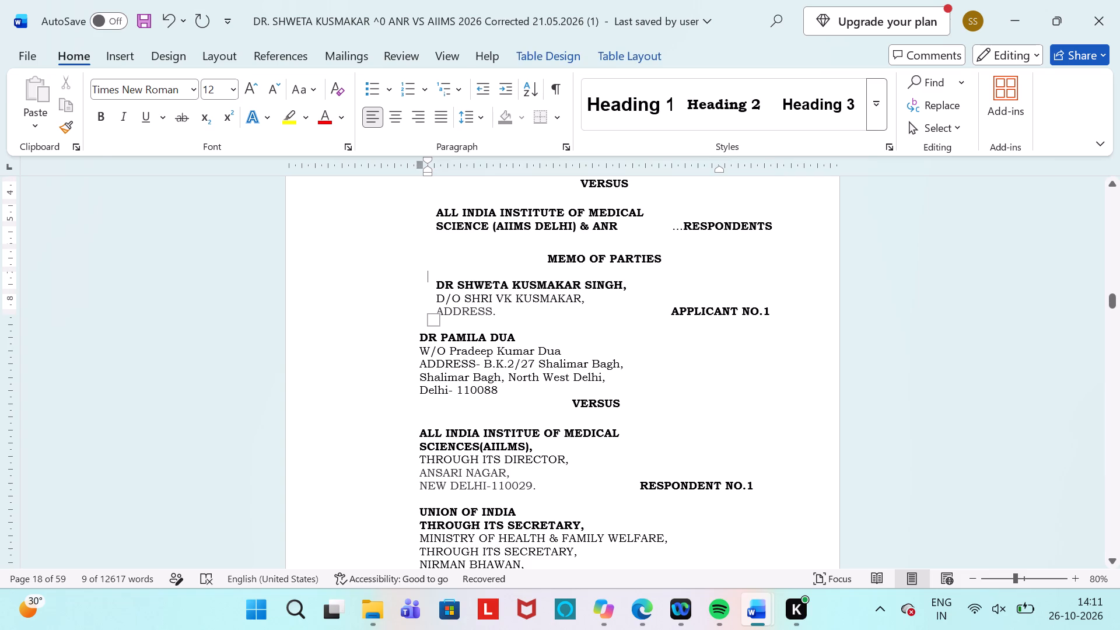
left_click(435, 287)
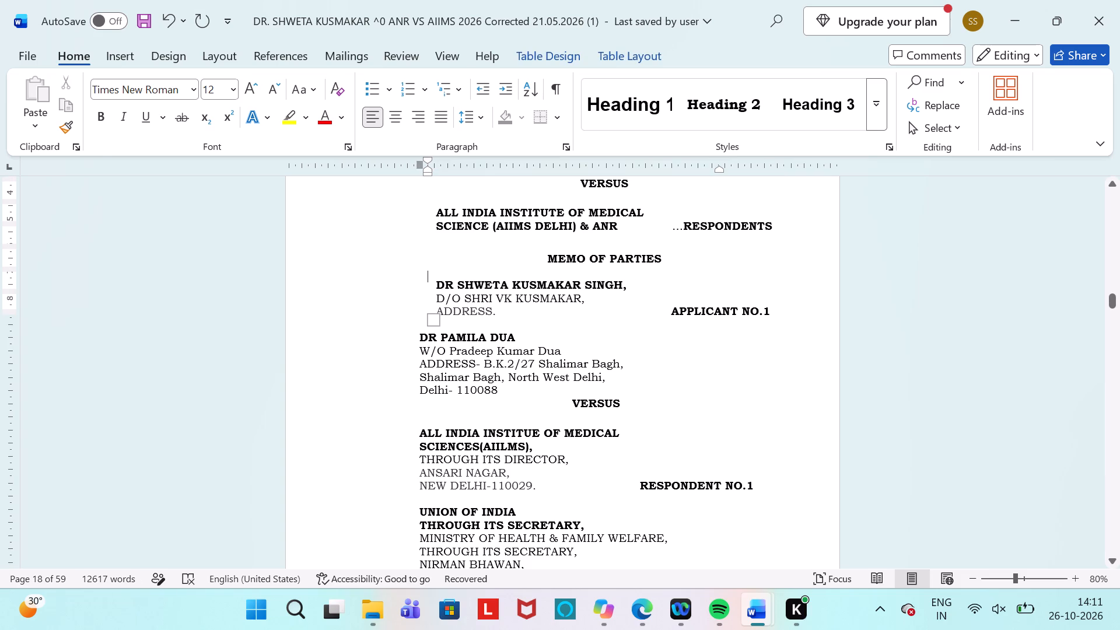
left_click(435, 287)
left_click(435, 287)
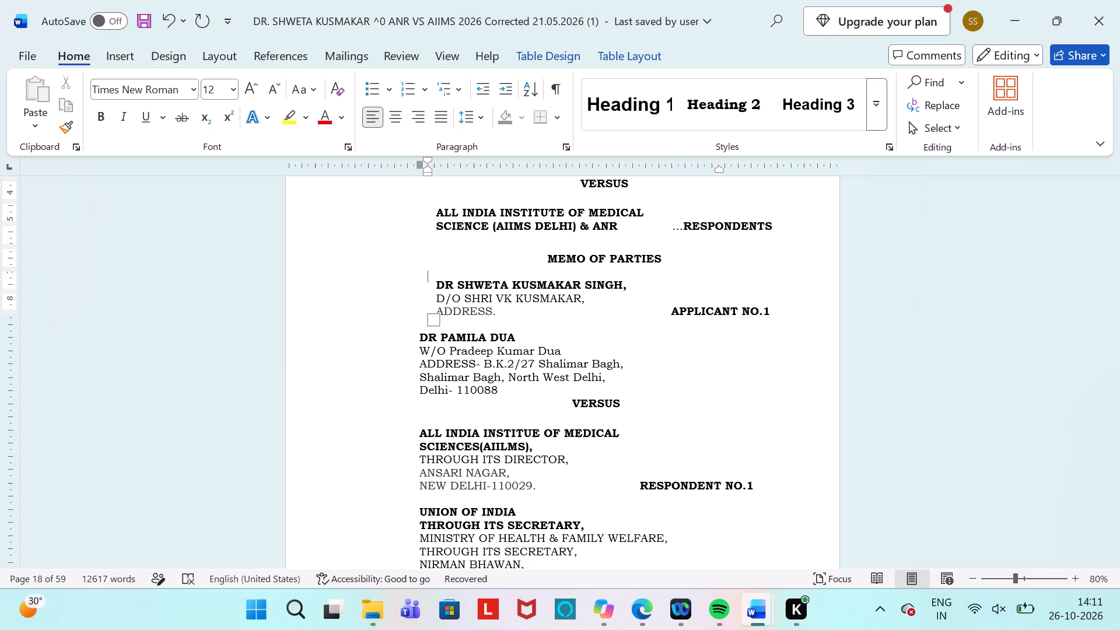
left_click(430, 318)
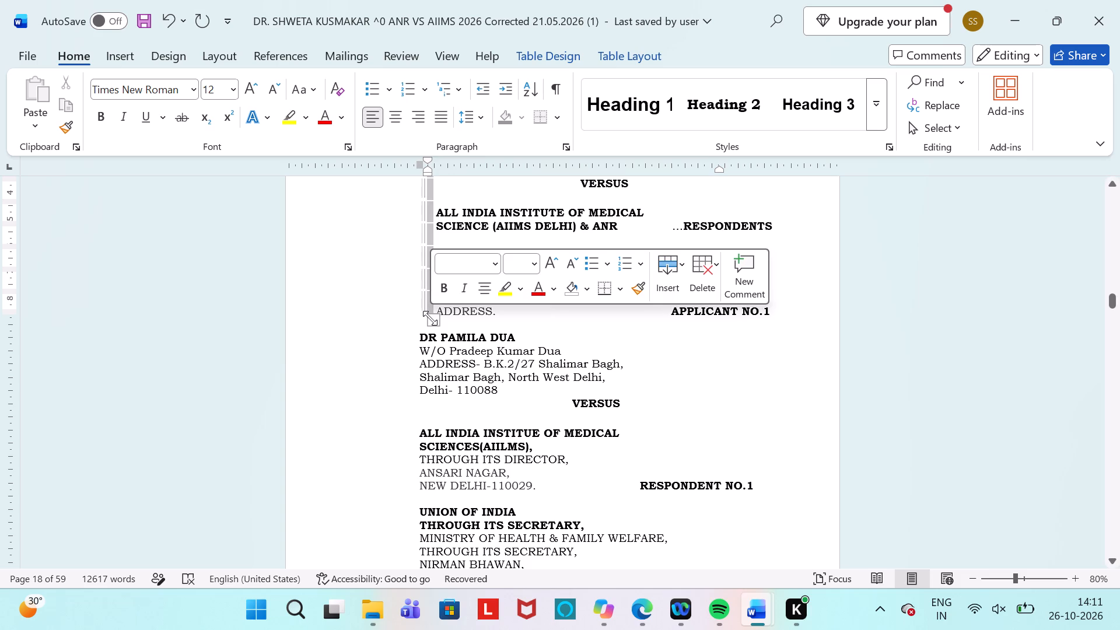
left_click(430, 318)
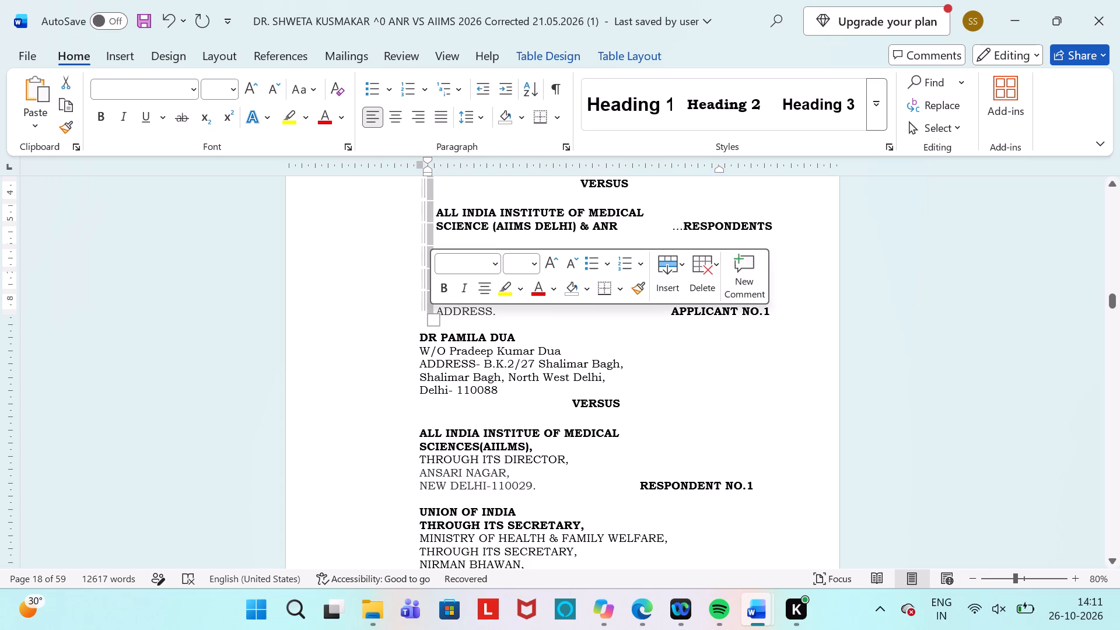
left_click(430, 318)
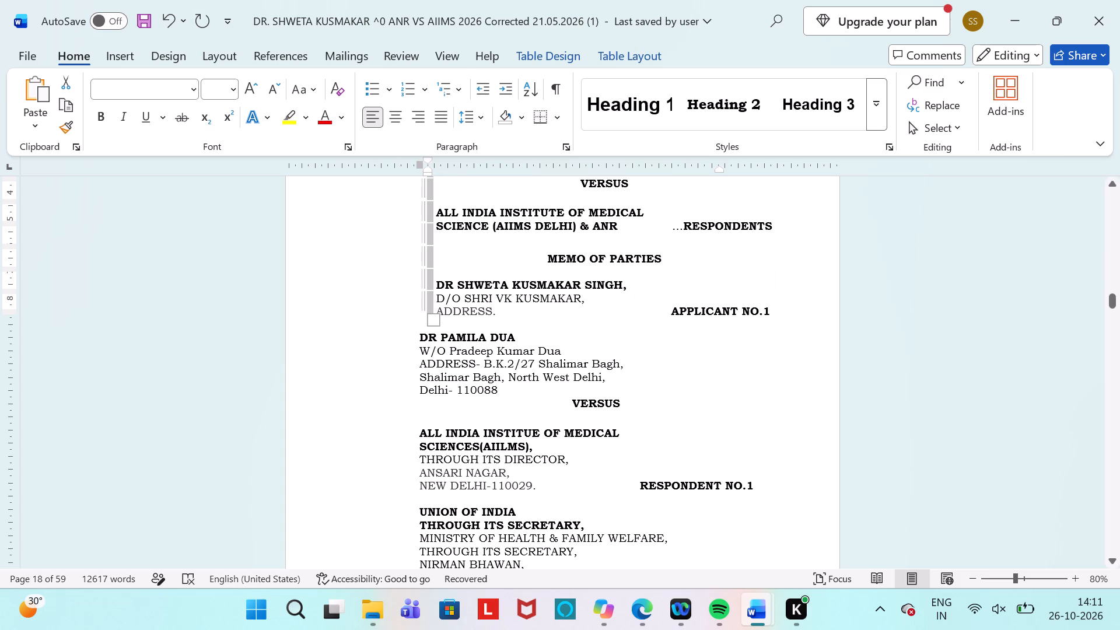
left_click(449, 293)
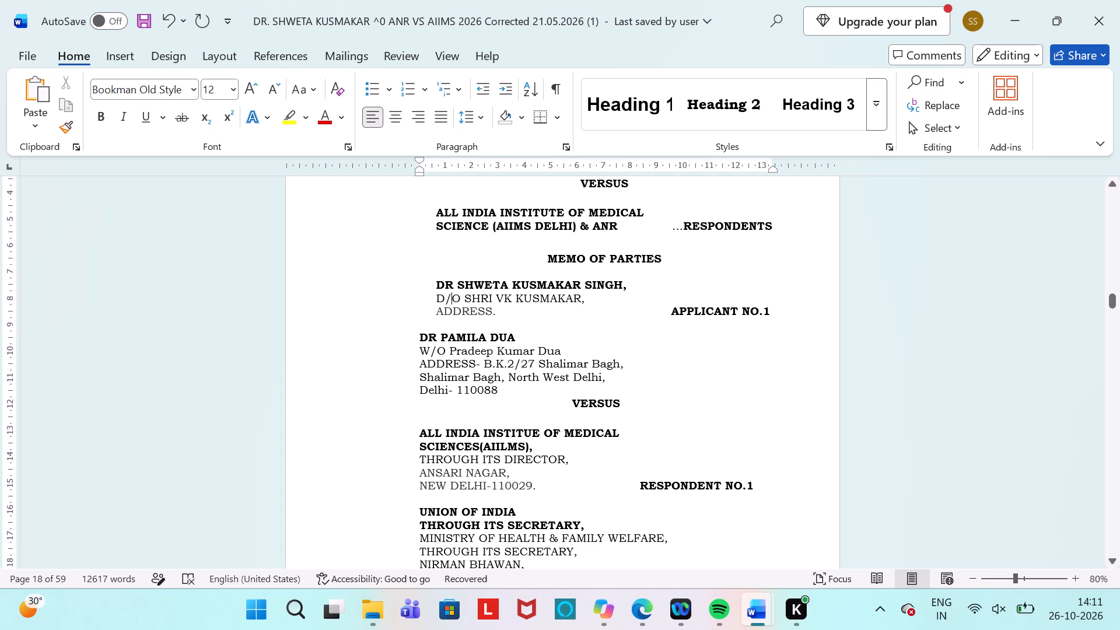
Cut the empty narrow table running alongside the tribunal heading and Applicant No.1's details on page 18.
scroll(432, 180, "up", 3)
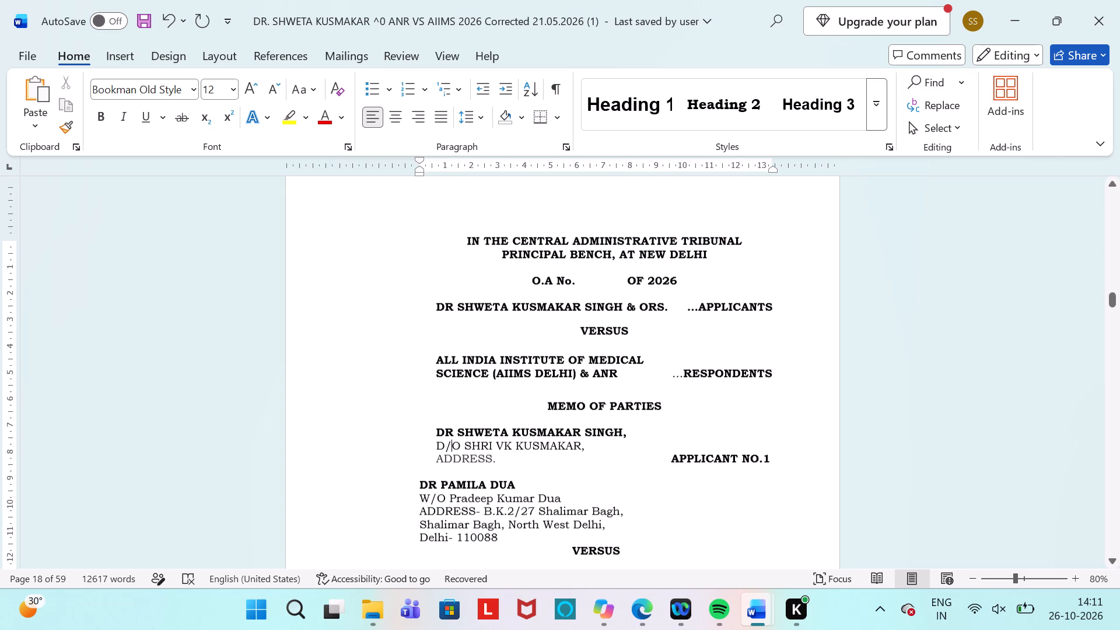
scroll(432, 180, "up", 1)
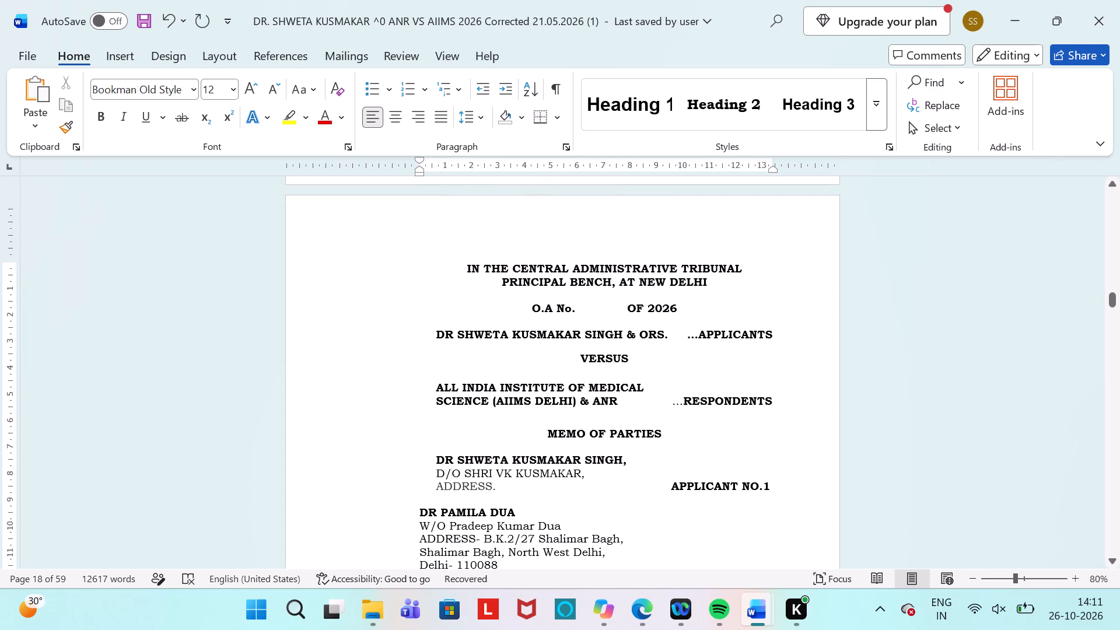
left_click_drag(419, 198, 421, 302)
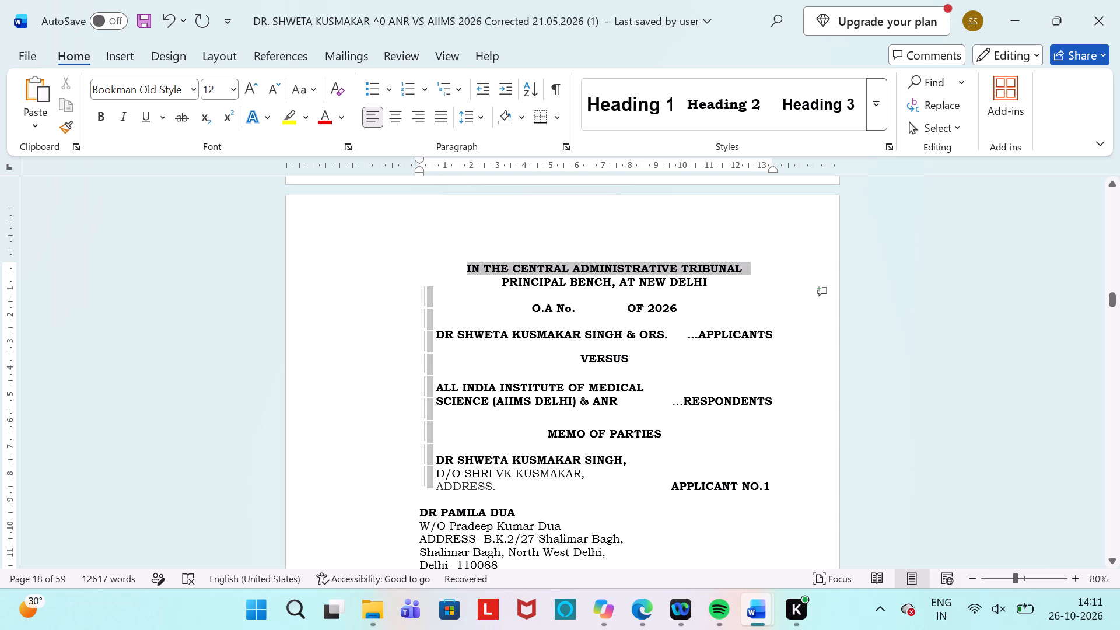
left_click_drag(421, 302, 422, 331)
left_click(422, 331)
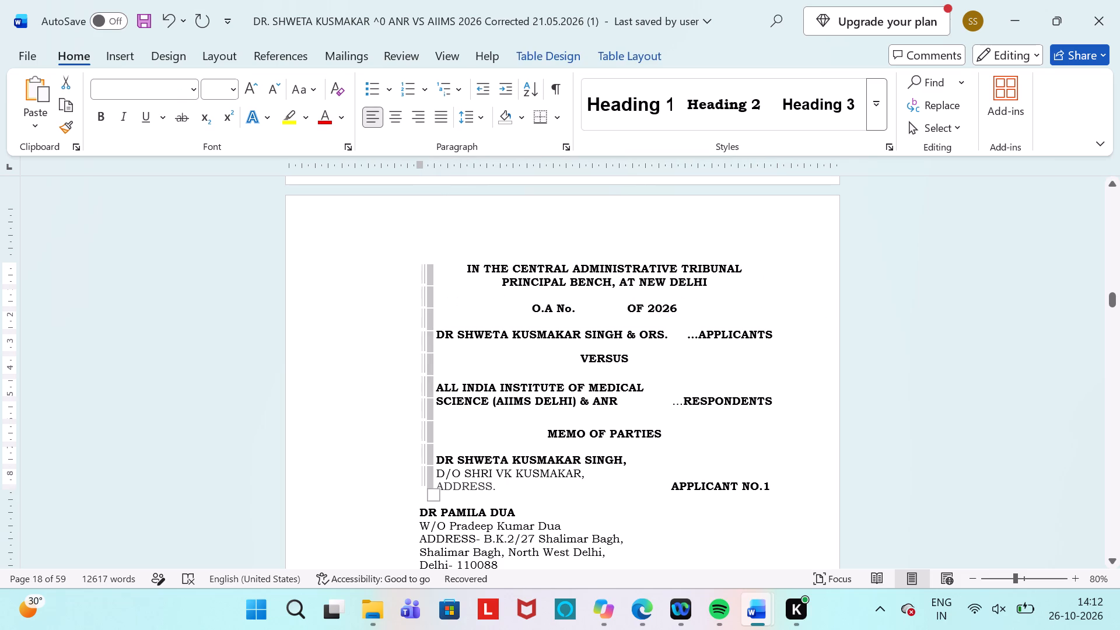
key("ctrl+x")
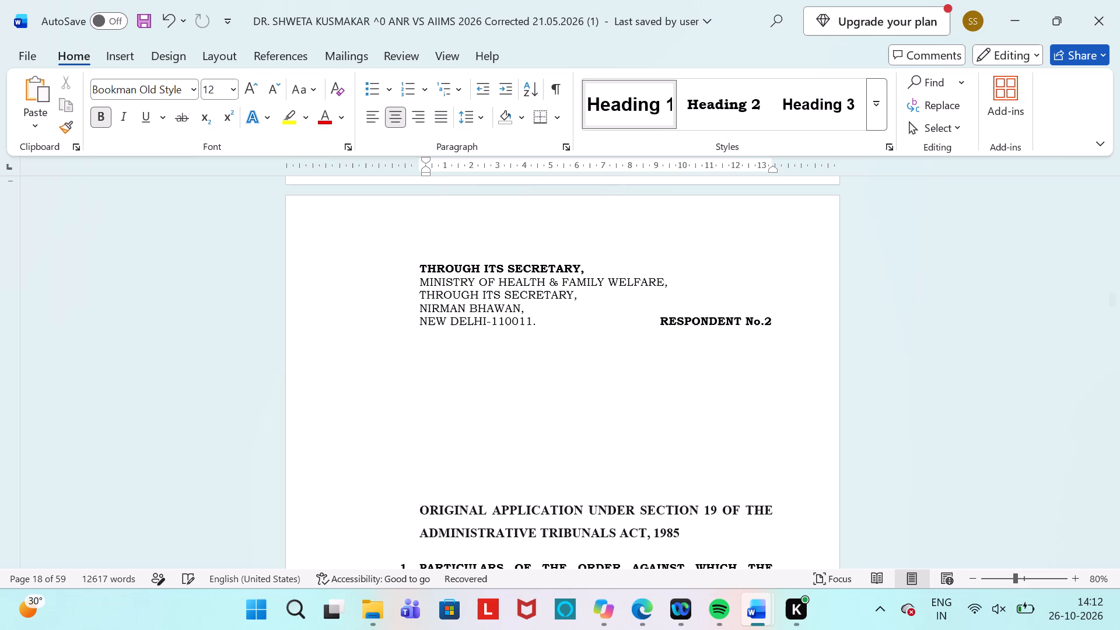
Insert a blank line and a page break between the dates table and the "IN THE CENTRAL ADMINISTRATIVE TRIBUNAL" heading of the Memo of Parties.
scroll(421, 332, "up", 4)
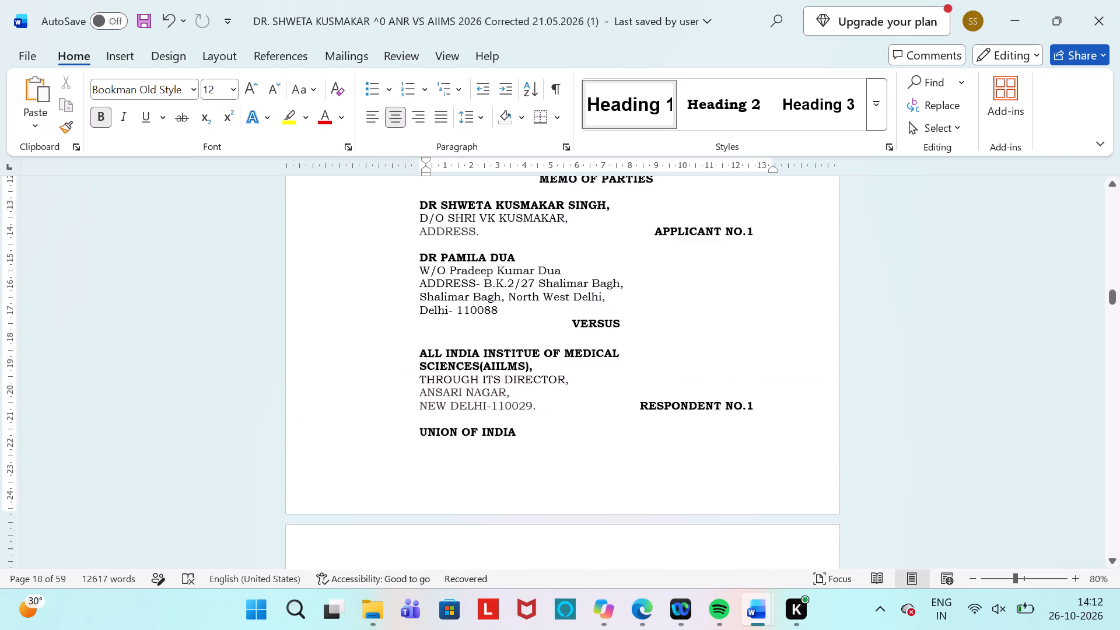
scroll(421, 332, "up", 4)
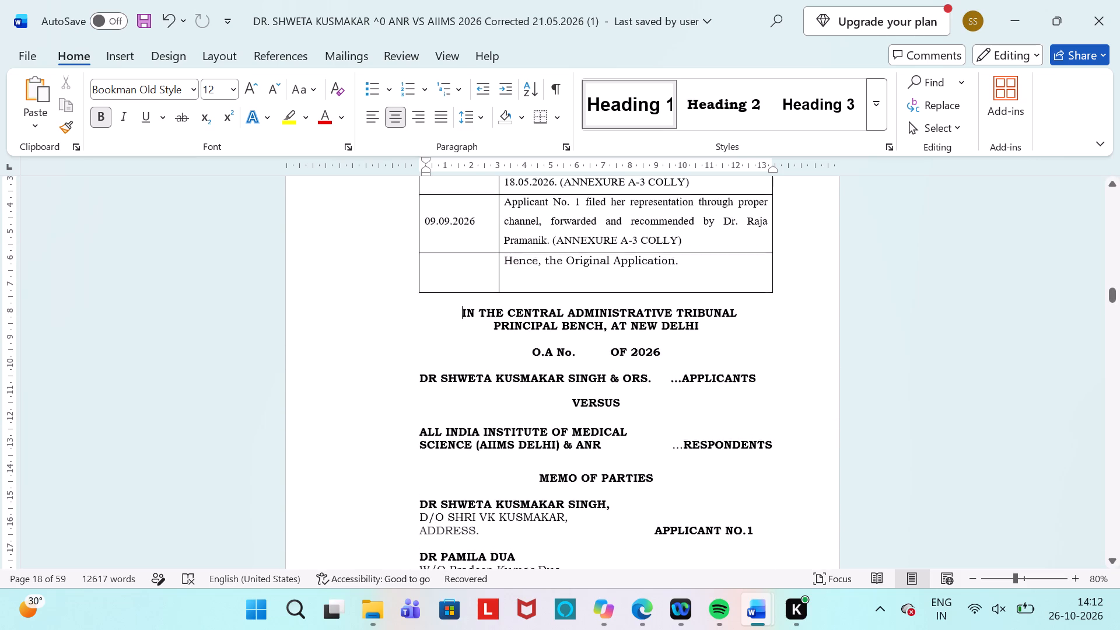
scroll(421, 332, "up", 2)
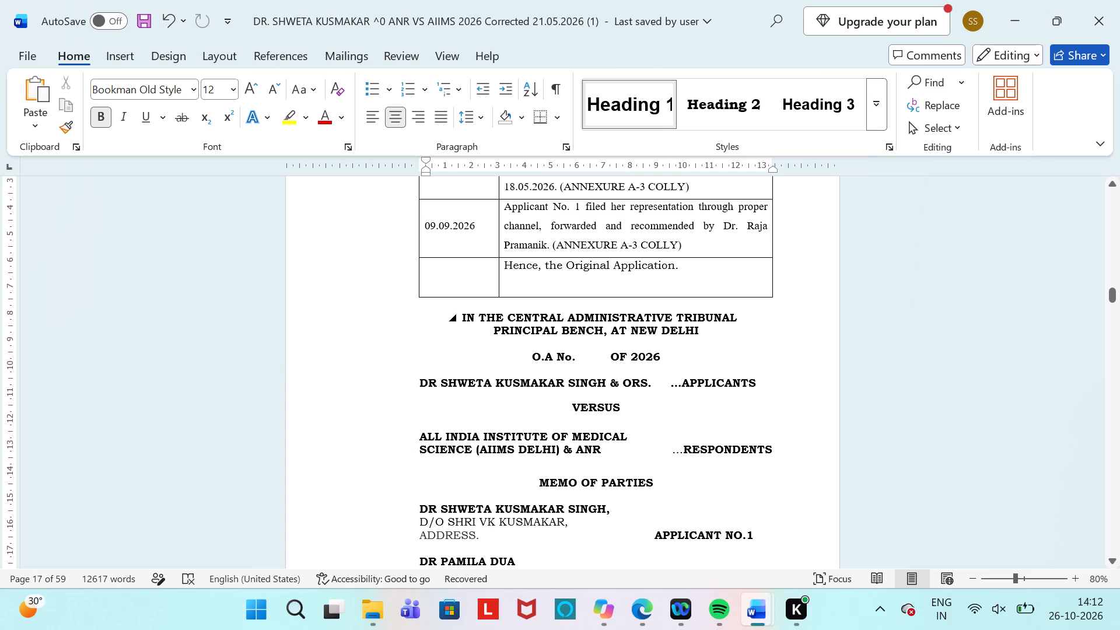
left_click(463, 316)
key("Return")
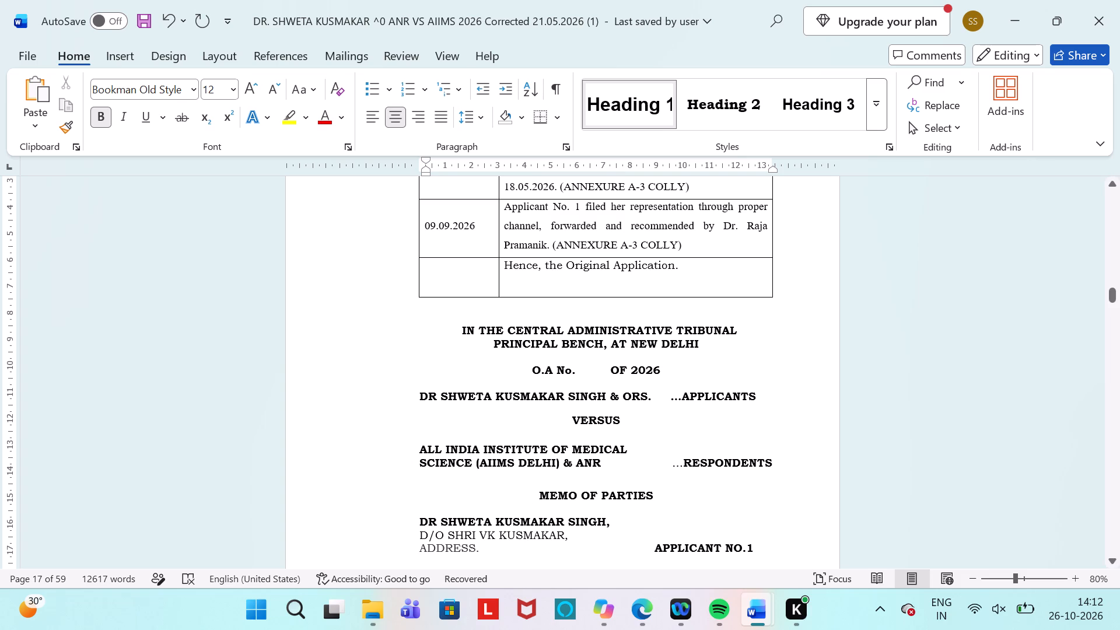
left_click(456, 313)
left_click(129, 51)
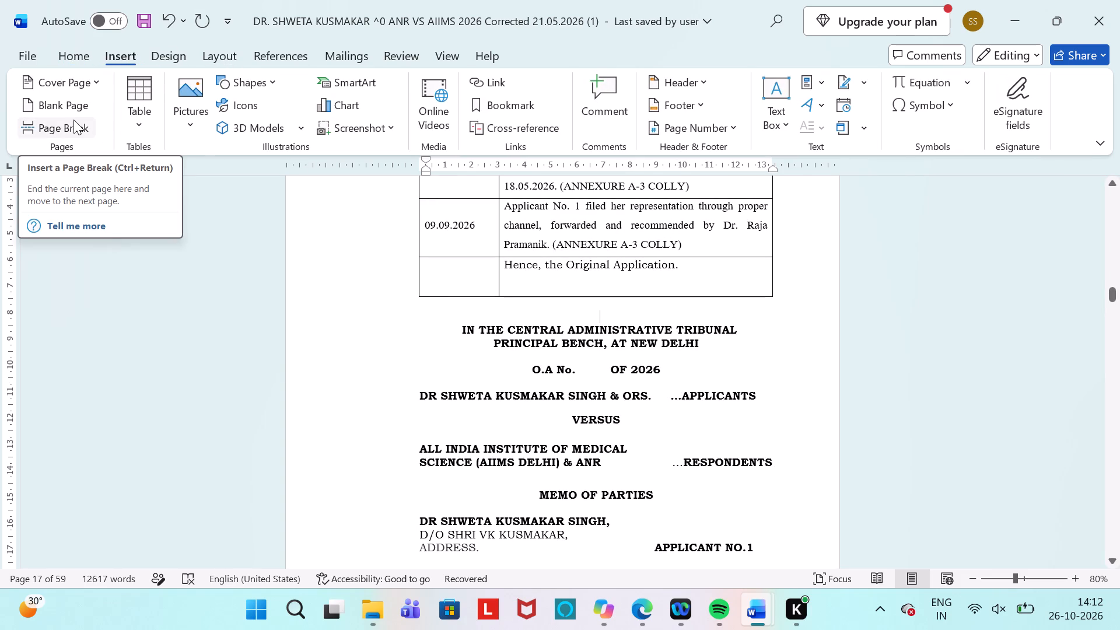
left_click(73, 120)
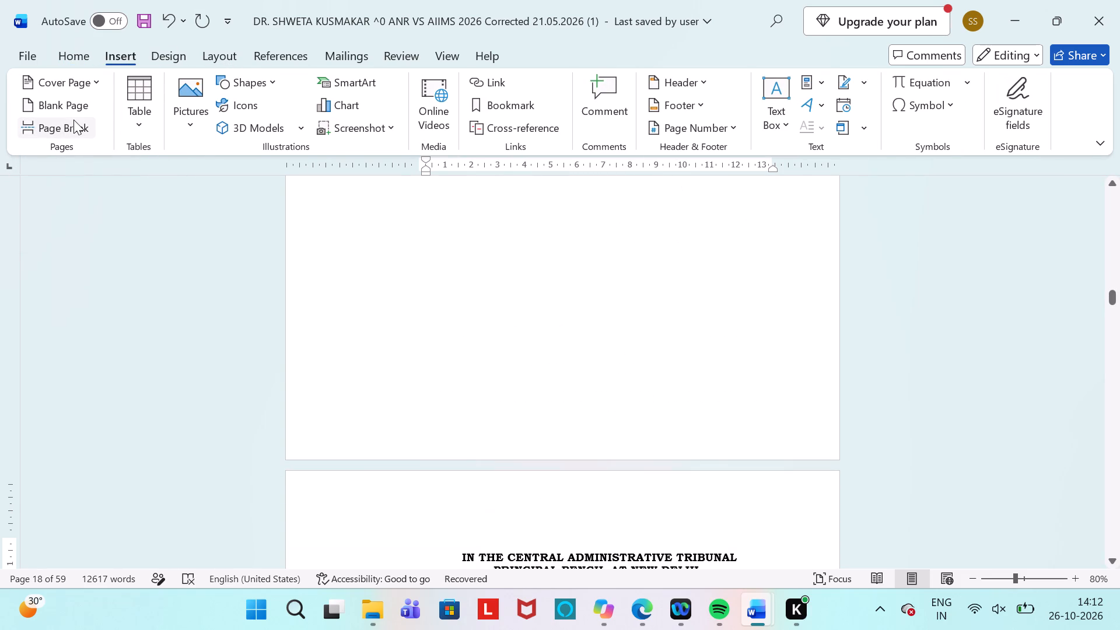
Review the pages before the Memo of Parties, back to the start of the List of Dates and Events.
scroll(73, 120, "up", 3)
scroll(446, 297, "up", 1)
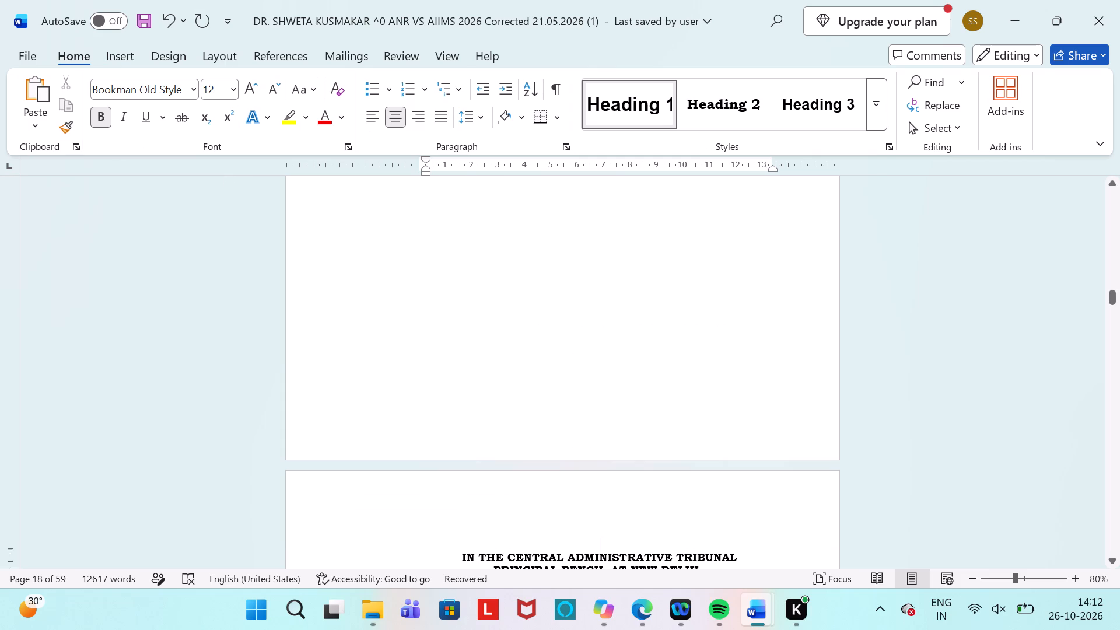
scroll(446, 297, "up", 3)
scroll(446, 297, "down", 2)
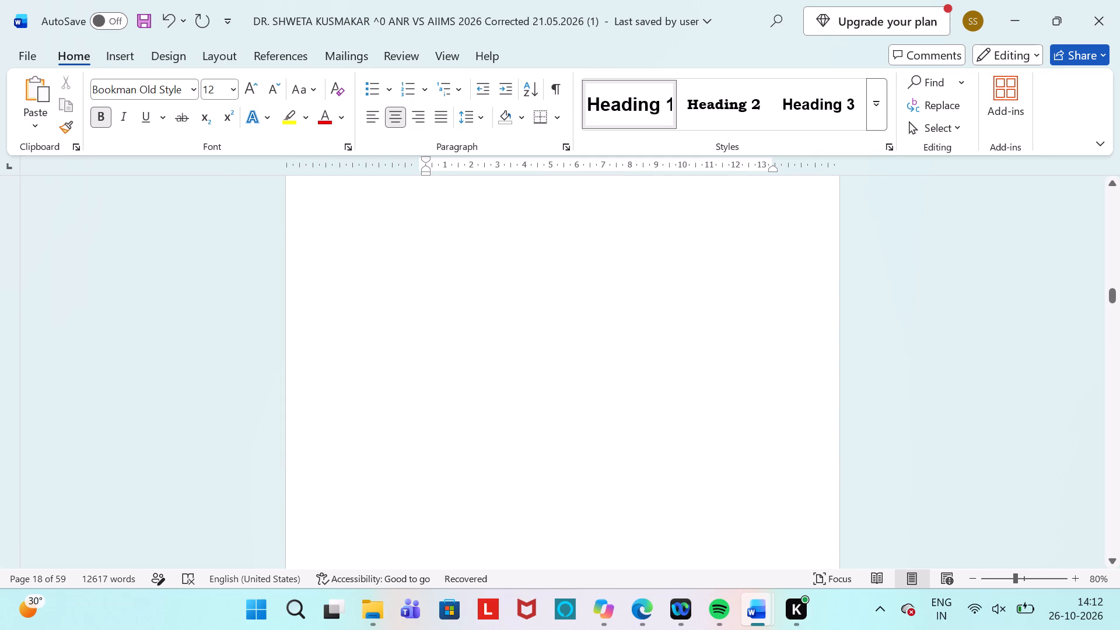
scroll(446, 297, "up", 6)
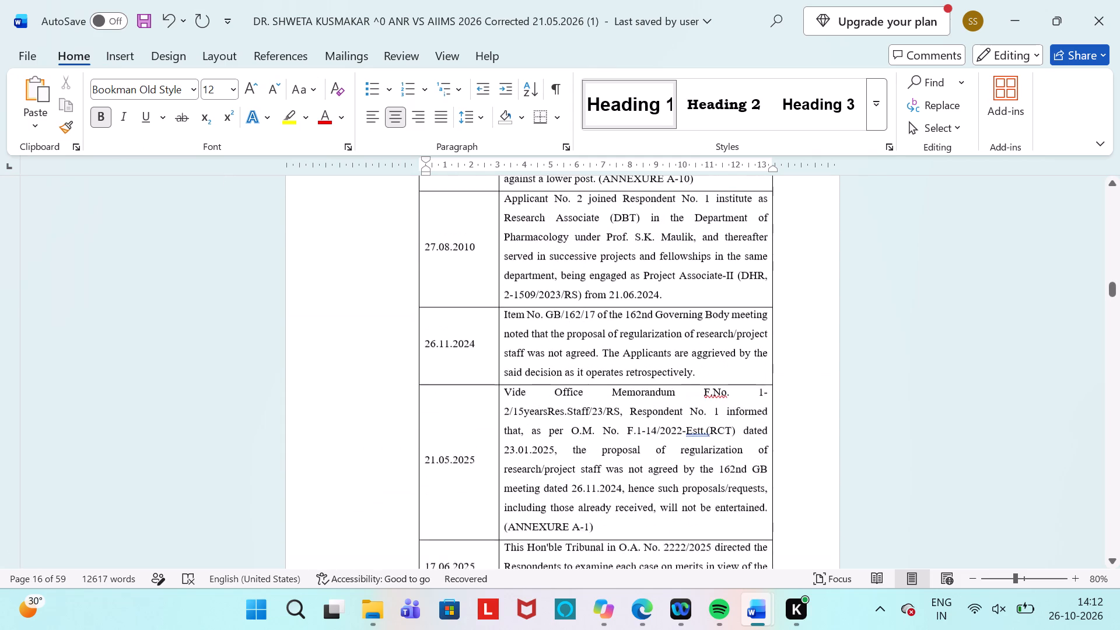
scroll(446, 297, "up", 1)
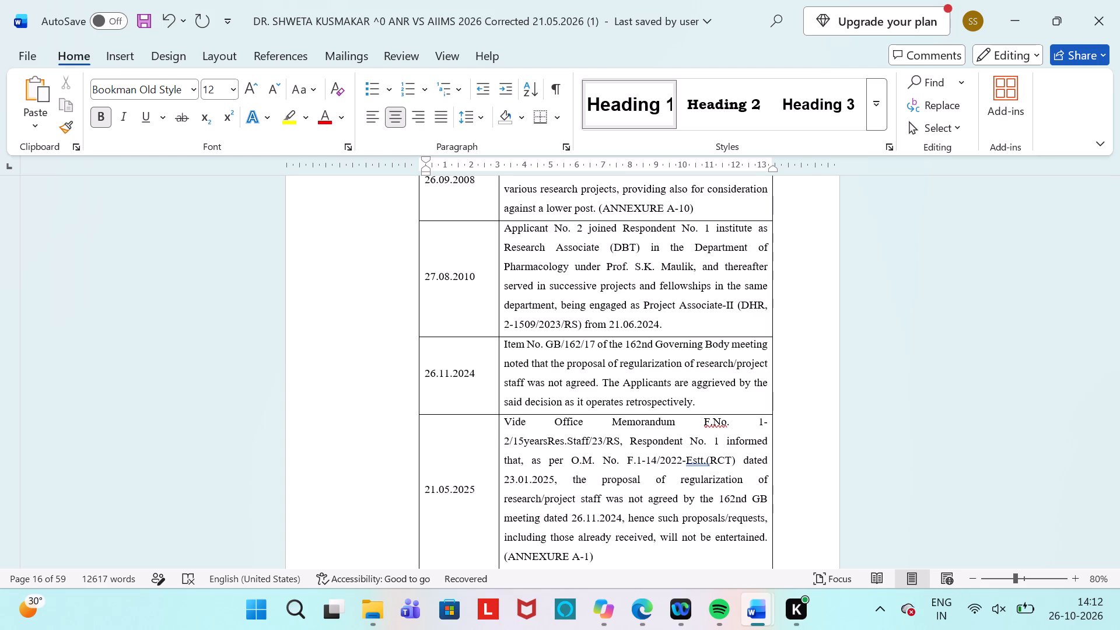
scroll(446, 297, "up", 5)
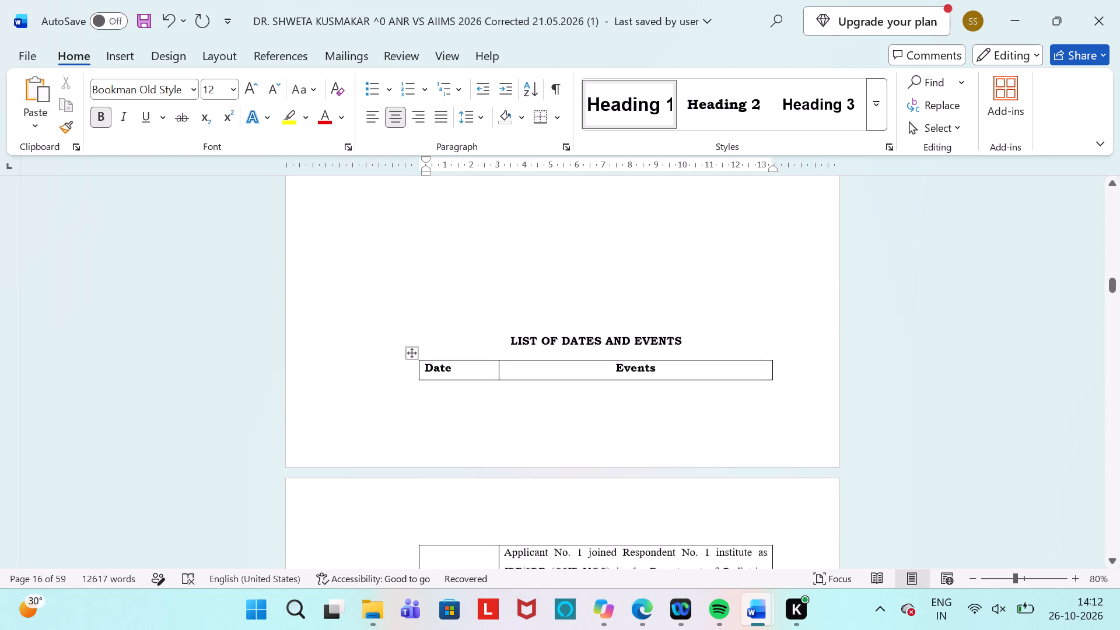
Review the pages from the synopsis through the List of Dates and Events up to the Memo of Parties.
scroll(446, 297, "up", 5)
scroll(446, 297, "down", 1)
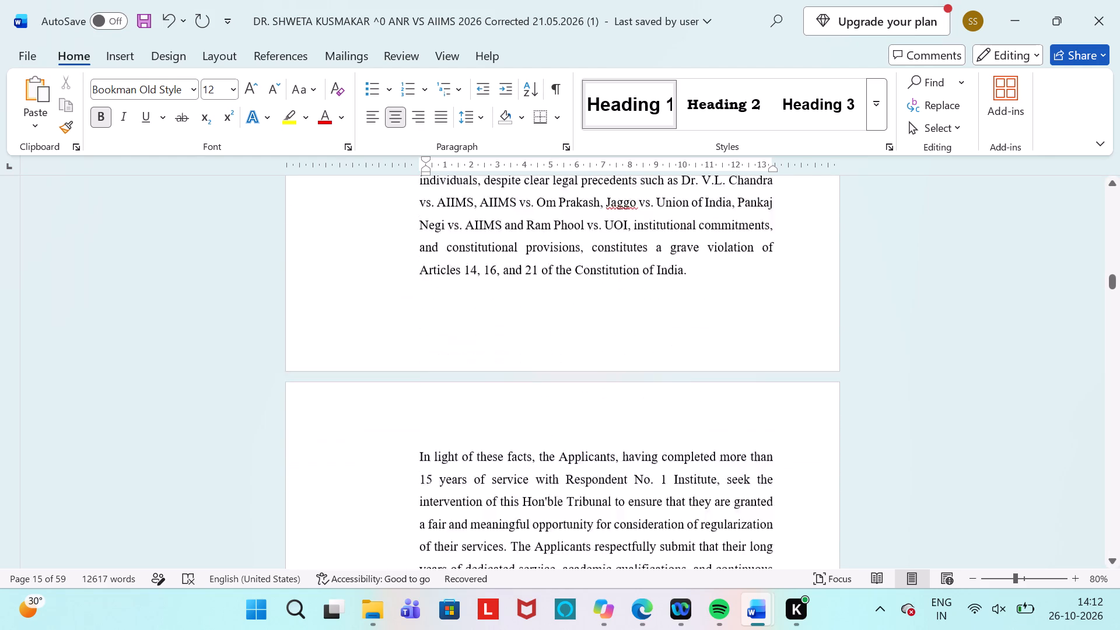
scroll(446, 297, "down", 8)
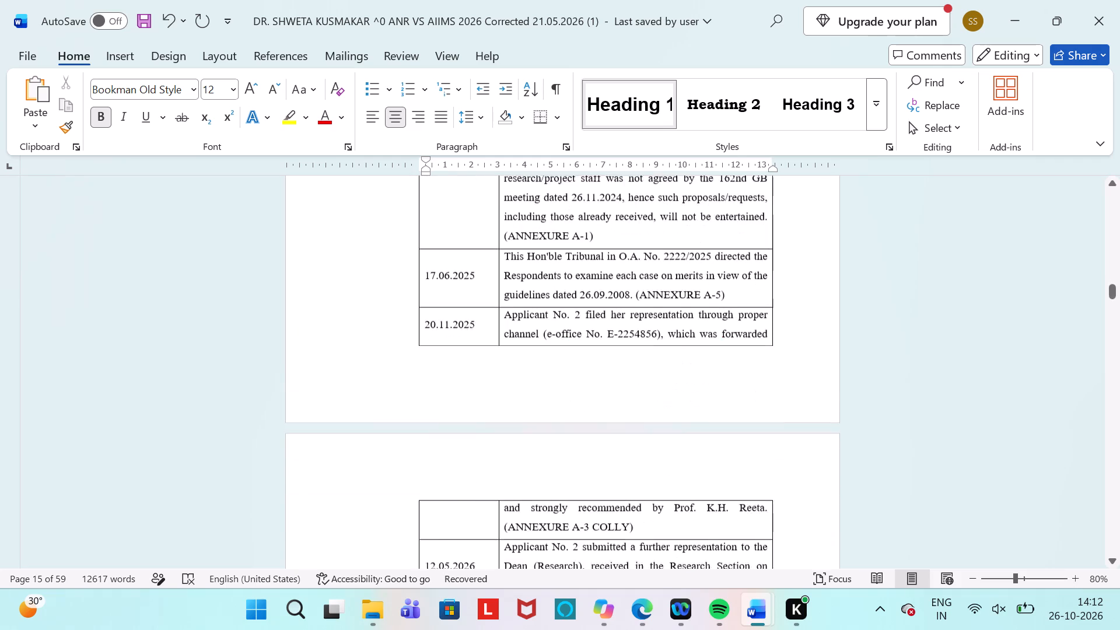
scroll(446, 297, "down", 8)
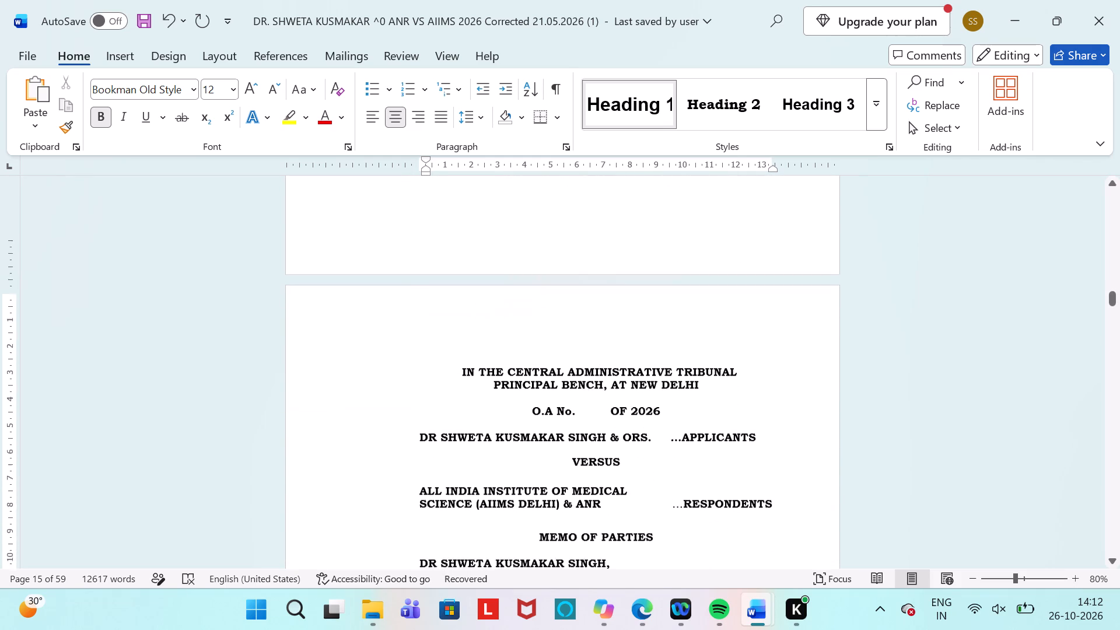
scroll(446, 297, "down", 2)
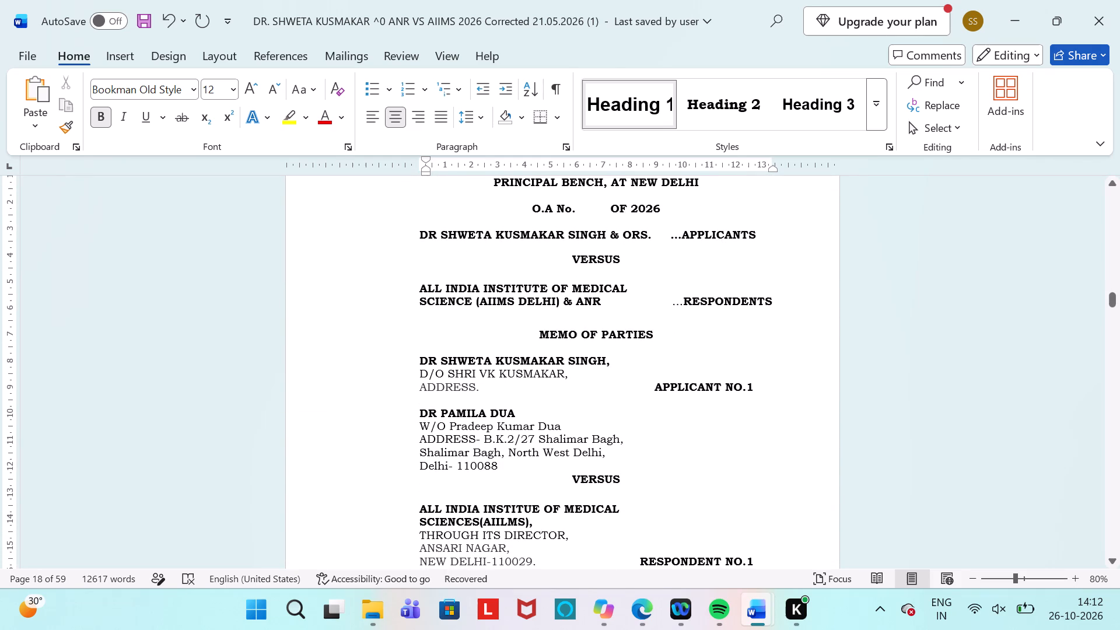
scroll(429, 362, "down", 1)
scroll(429, 362, "up", 1)
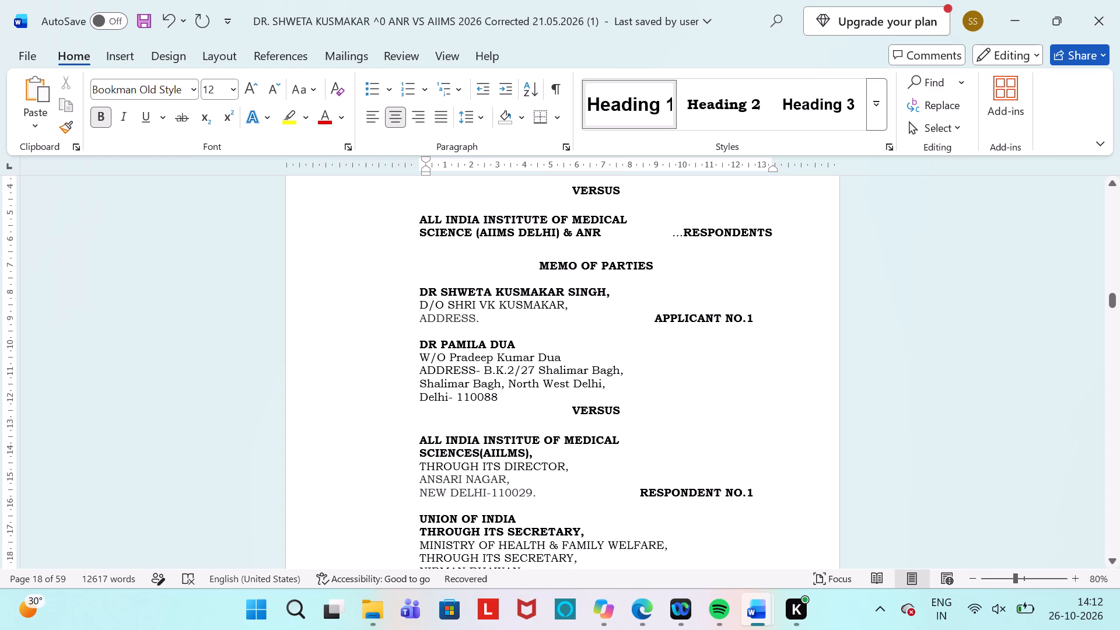
End Applicant No.2's address with a full stop and add the label "Applicant No.2" further along the same line, spaced away from the address.
left_click(595, 390)
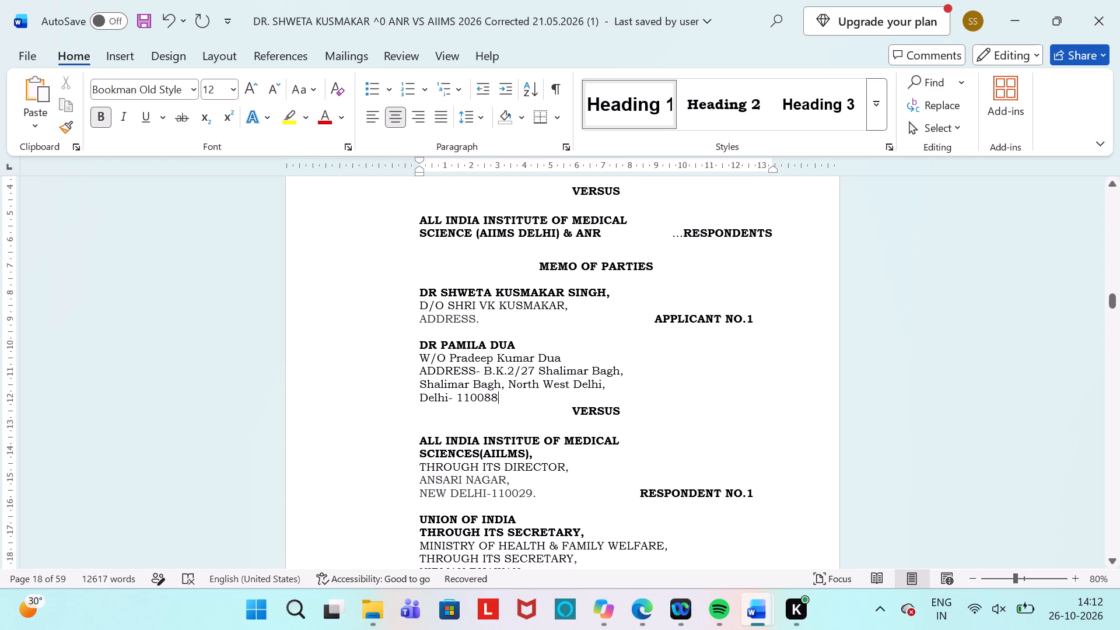
key("period")
key("space")
key("space")
key("space")
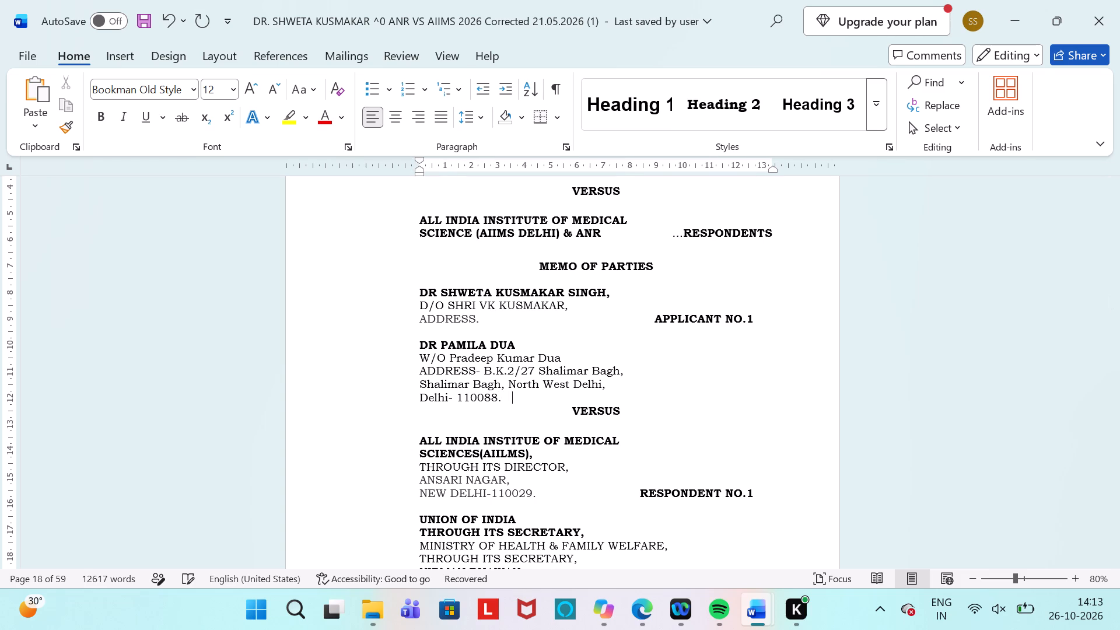
key("space")
key("space")
key("space")
key("space")
key("space")
key("space")
key("space")
key("space")
key("space")
key("space")
key("space")
key("space")
type("Applicant No")
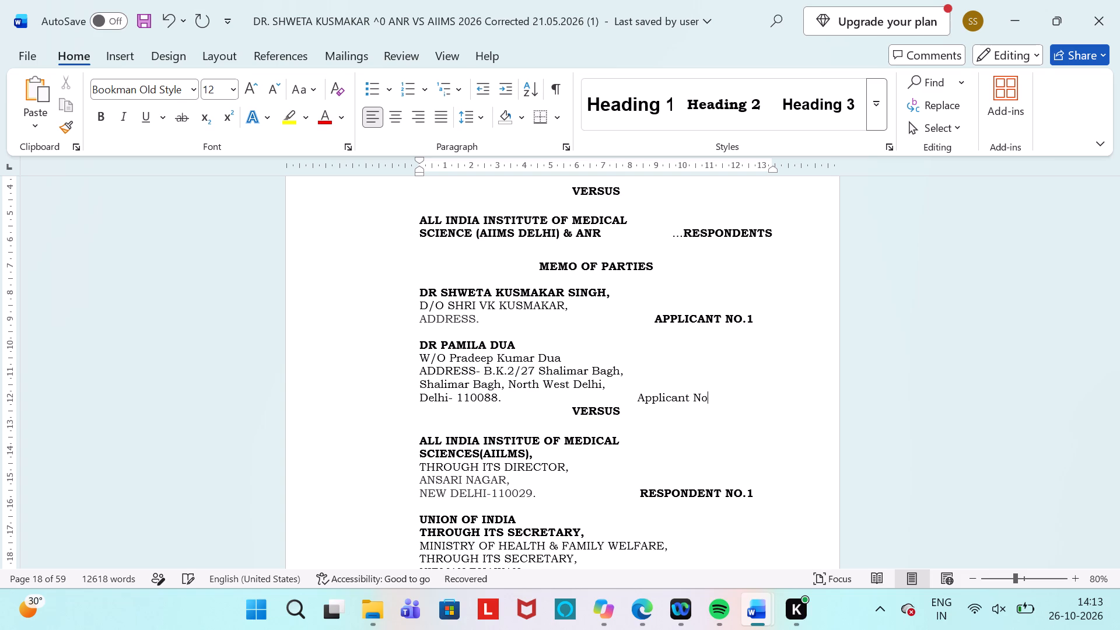
type(".2")
Make the "Applicant No.2" label in the Memo of Parties bold.
left_click(639, 400)
left_click_drag(639, 400, 717, 400)
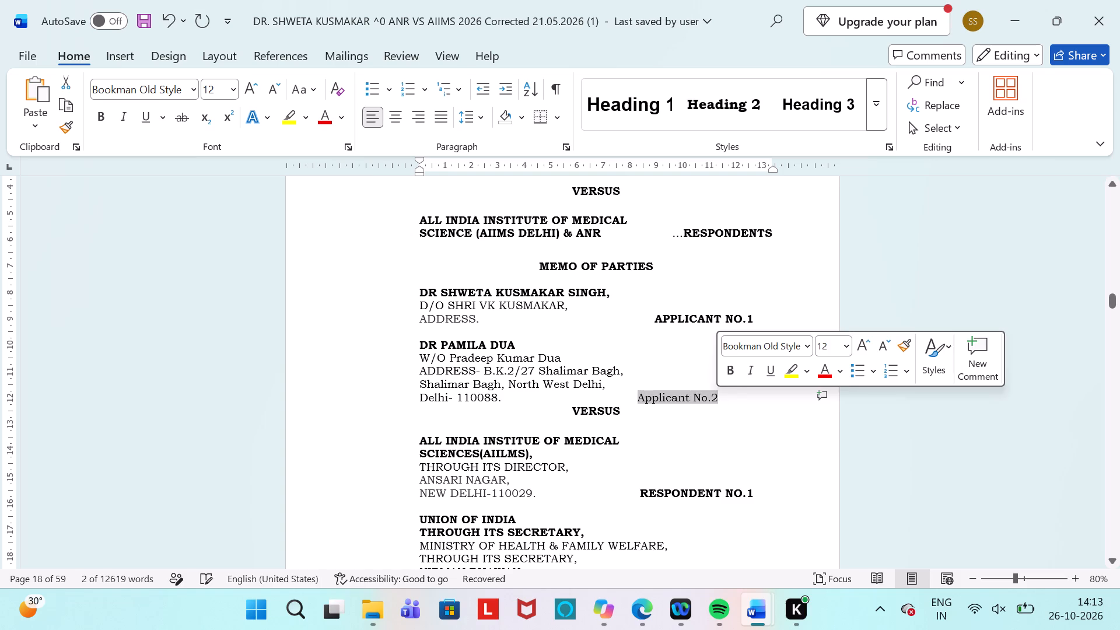
left_click(731, 374)
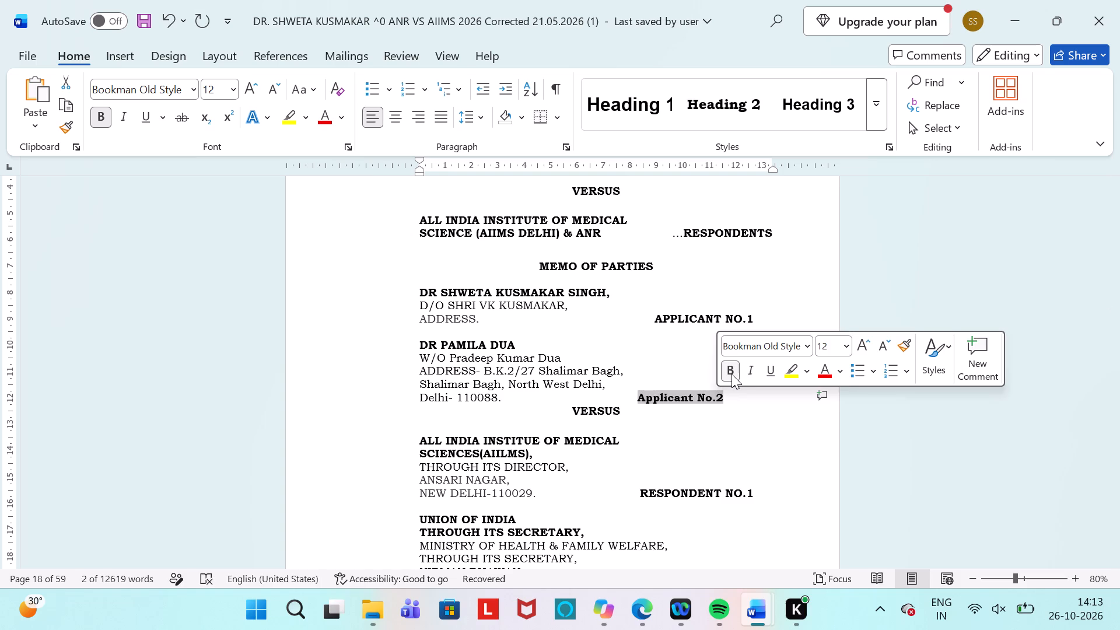
left_click(687, 317)
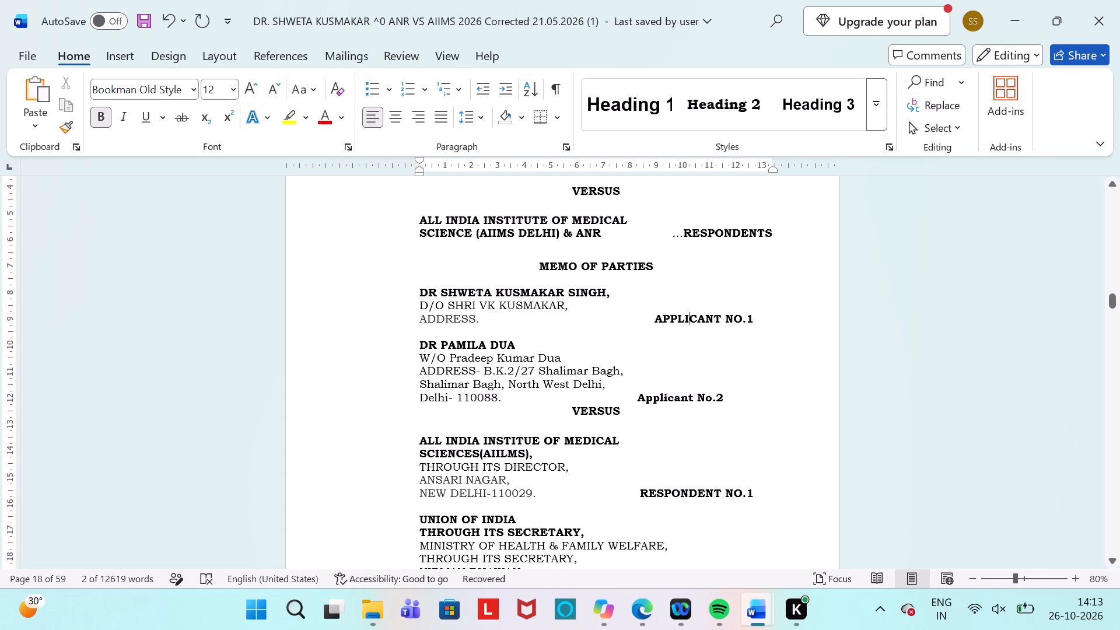
left_click(687, 317)
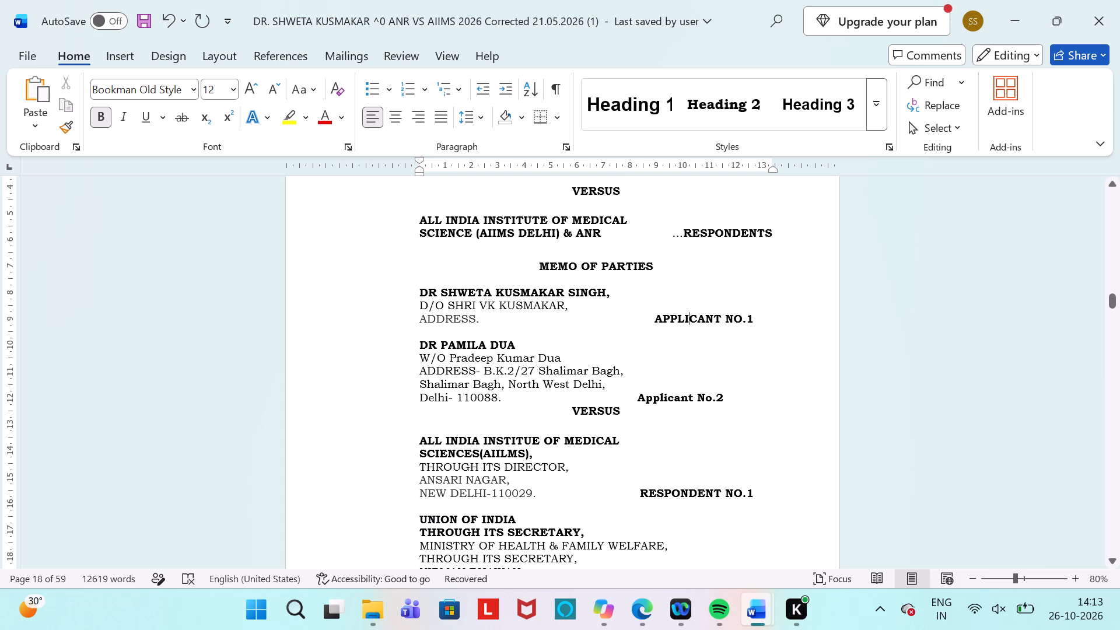
left_click(583, 373)
left_click(547, 301)
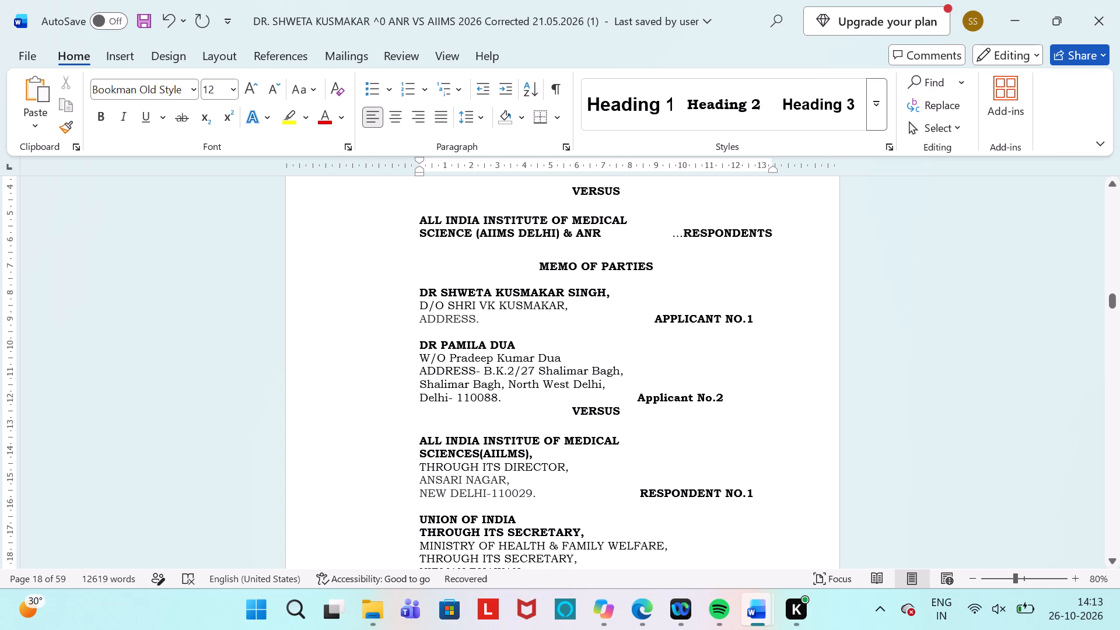
left_click(547, 291)
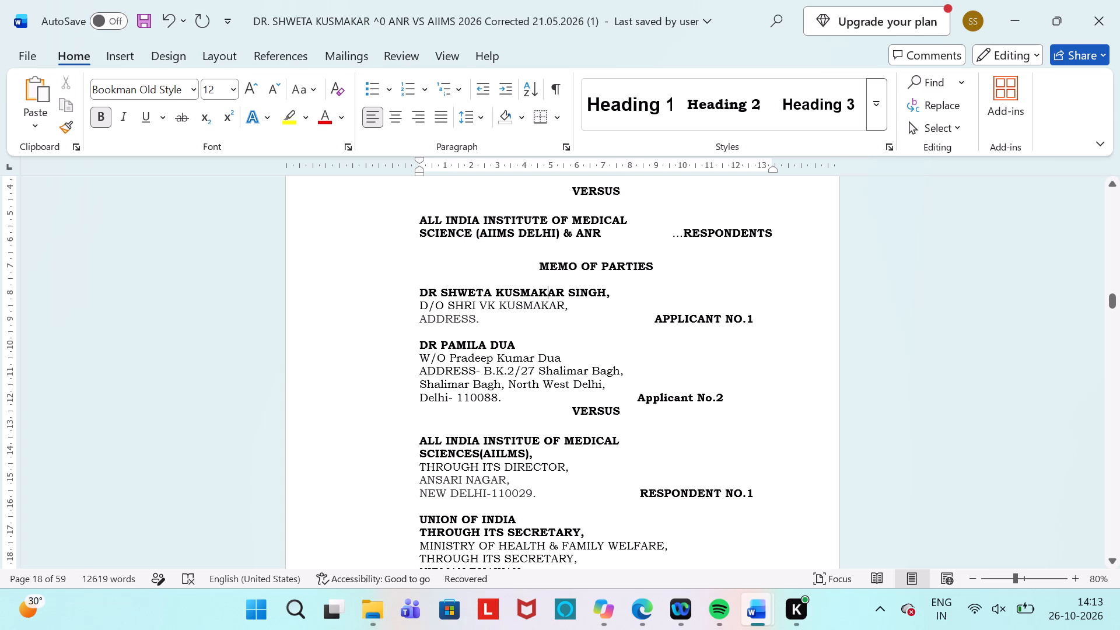
Add spaces before the "Applicant No.2" label so that it starts directly below "APPLICANT NO.1".
left_click(636, 396)
key("space")
key("space")
key("space")
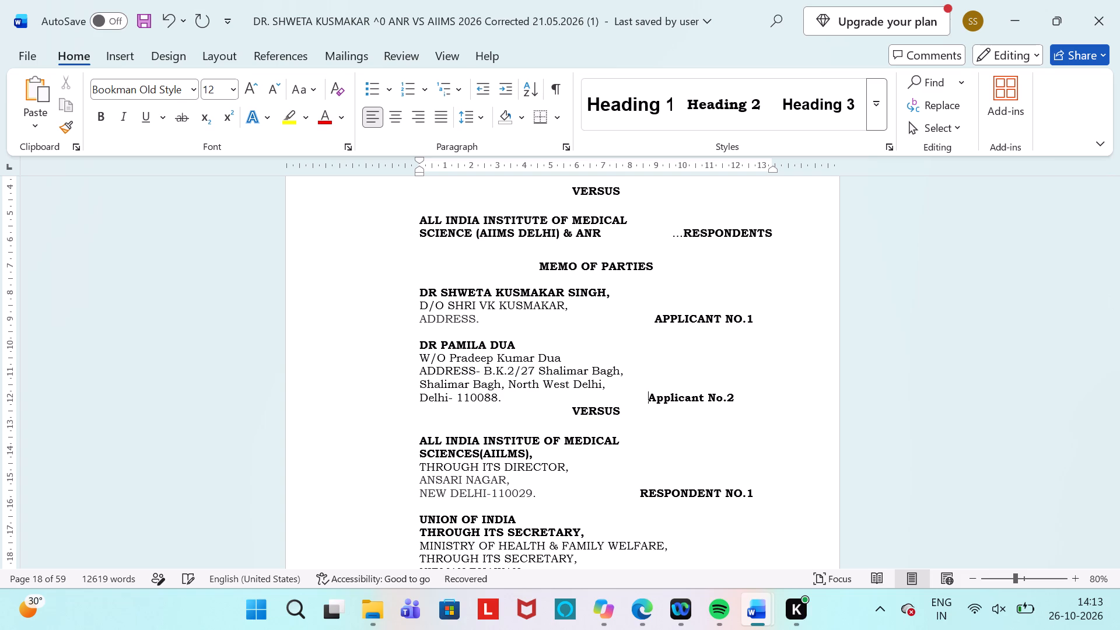
key("space")
key("space")
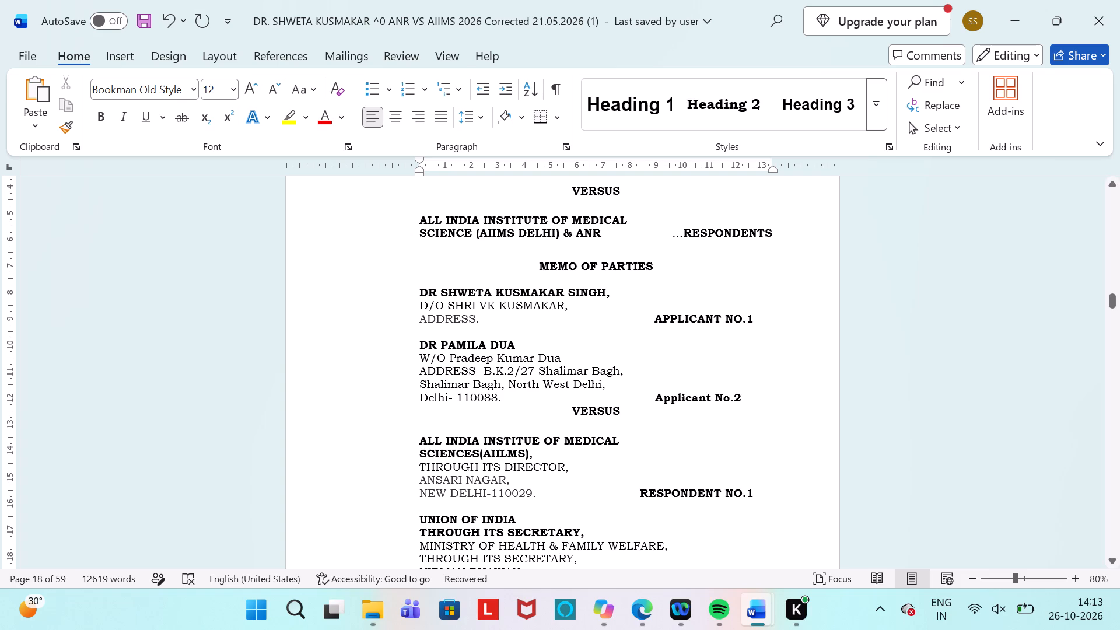
Convert the "Applicant No.2" label to uppercase.
left_click_drag(657, 396, 743, 398)
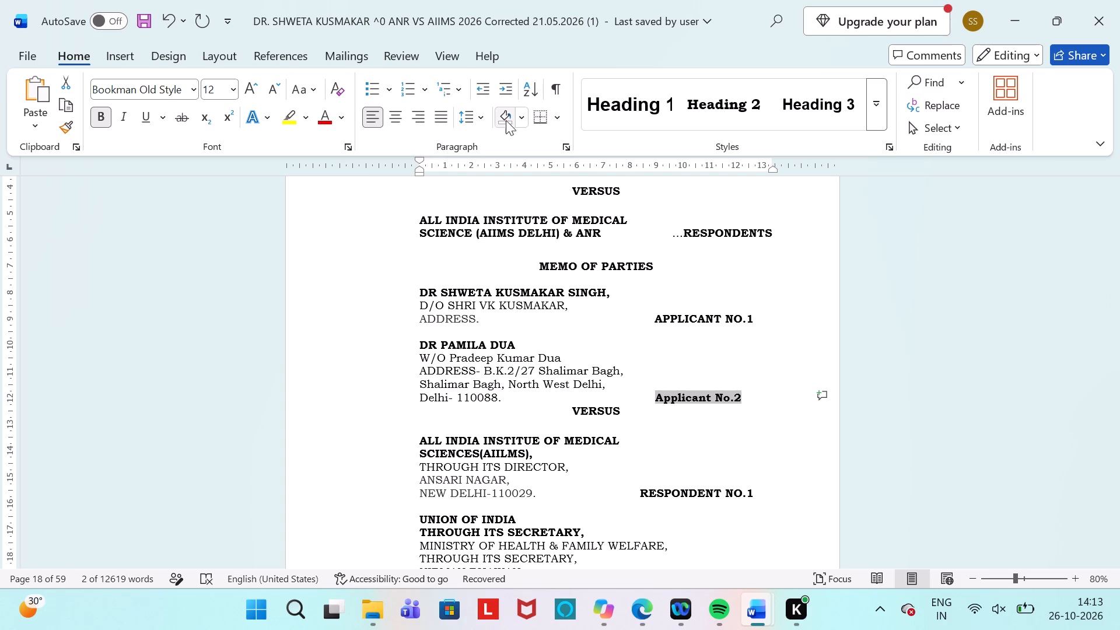
left_click(316, 89)
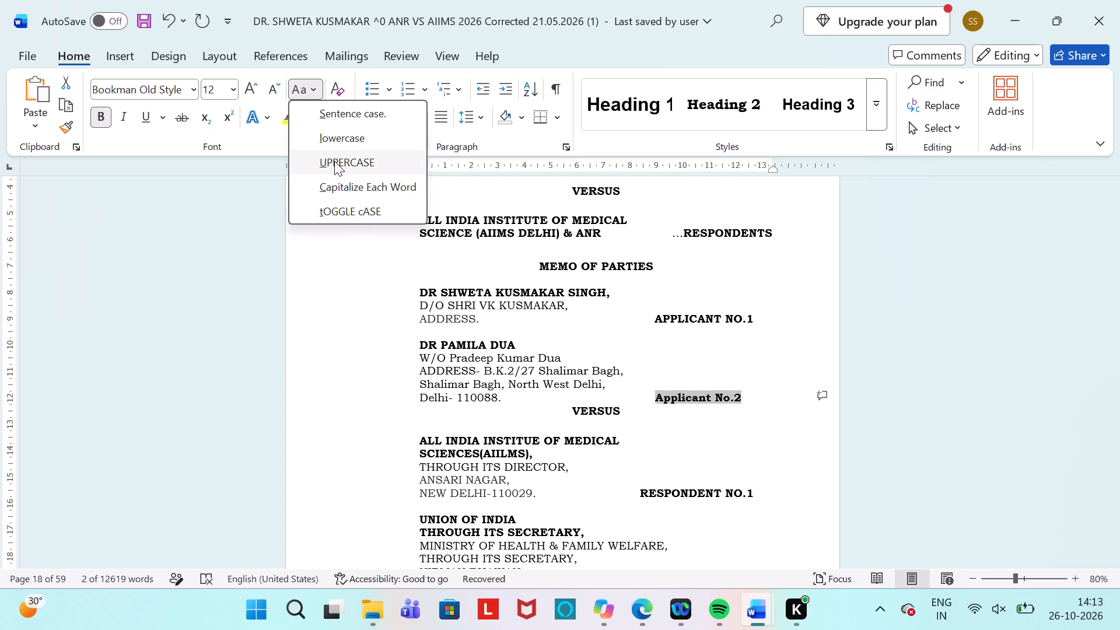
left_click(334, 161)
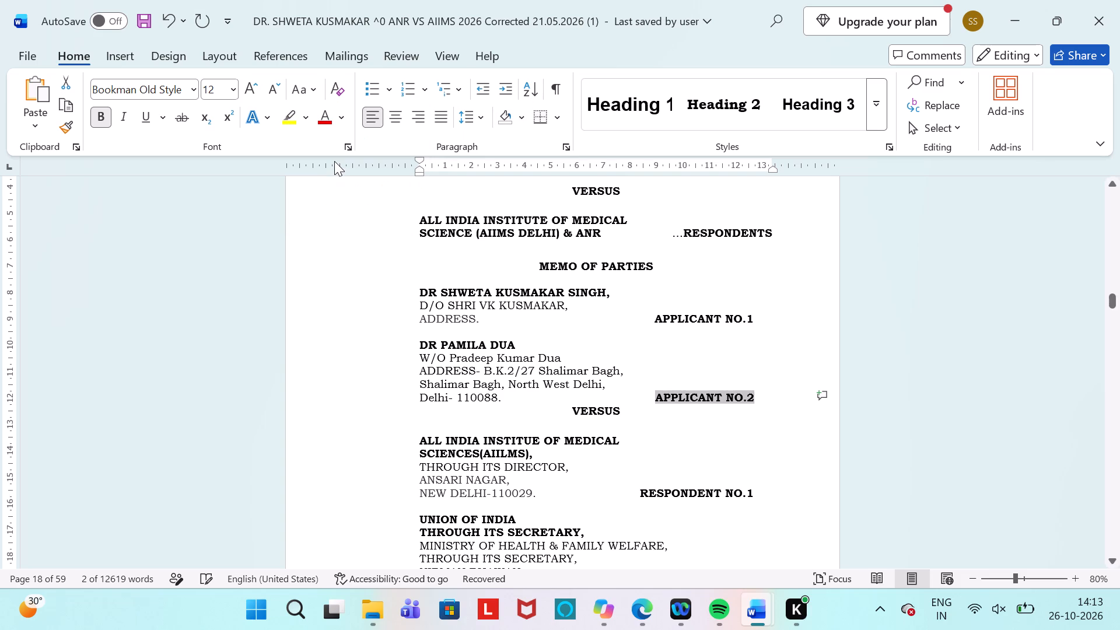
left_click(646, 385)
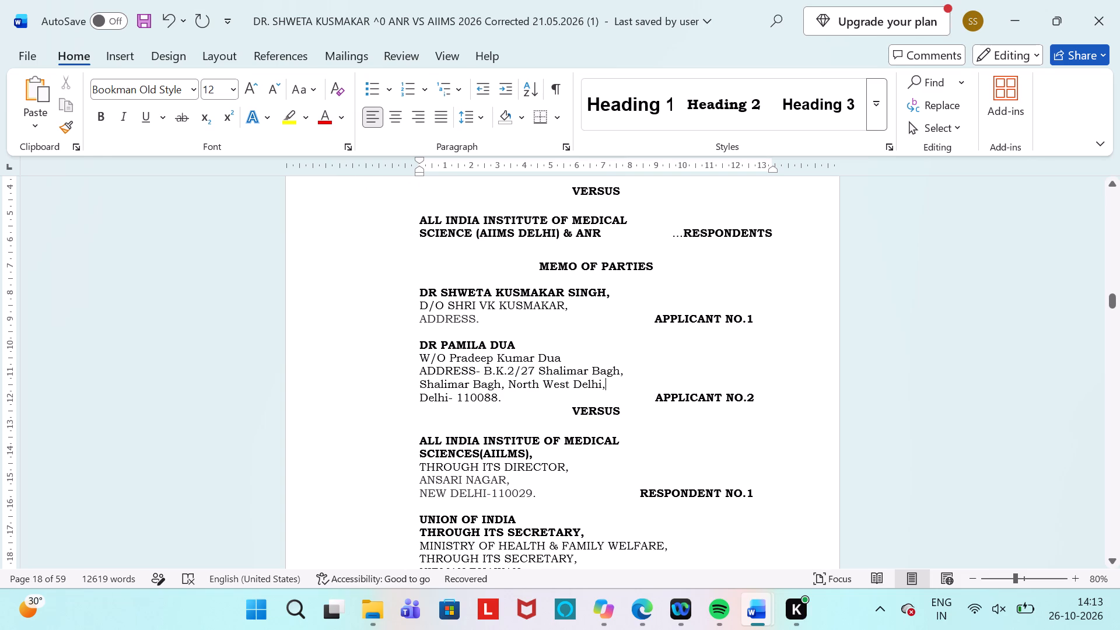
Insert a blank line between Applicant No.2's details and the "VERSUS" line in the Memo of Parties.
left_click(763, 400)
key("Right")
key("Return")
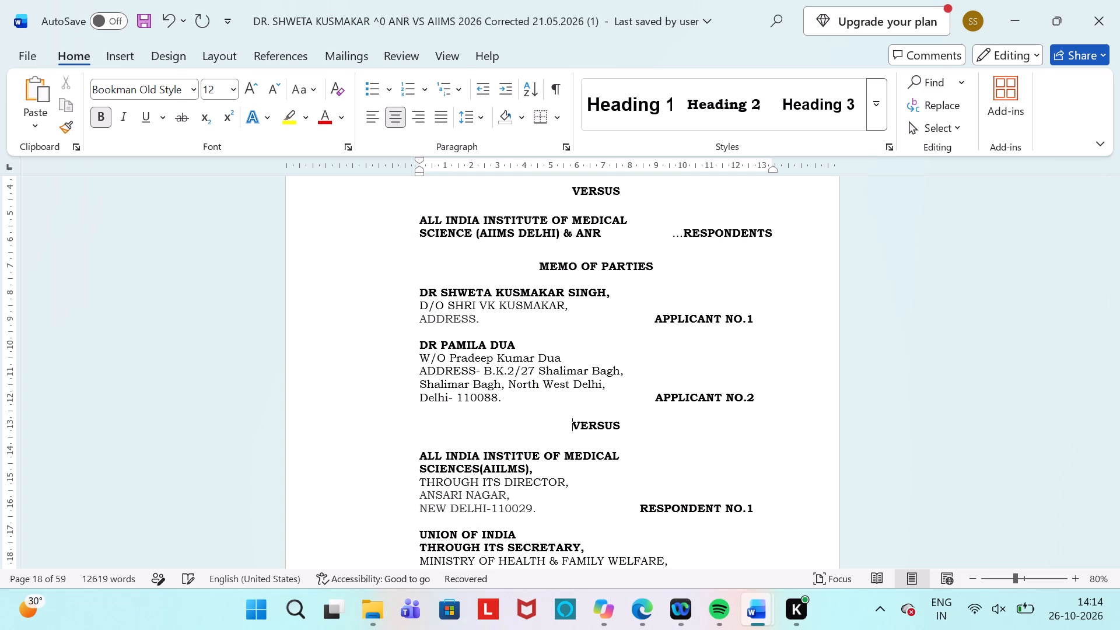
Review the respondents' details and the opening pages of the Original Application under Section 19.
scroll(763, 400, "down", 2)
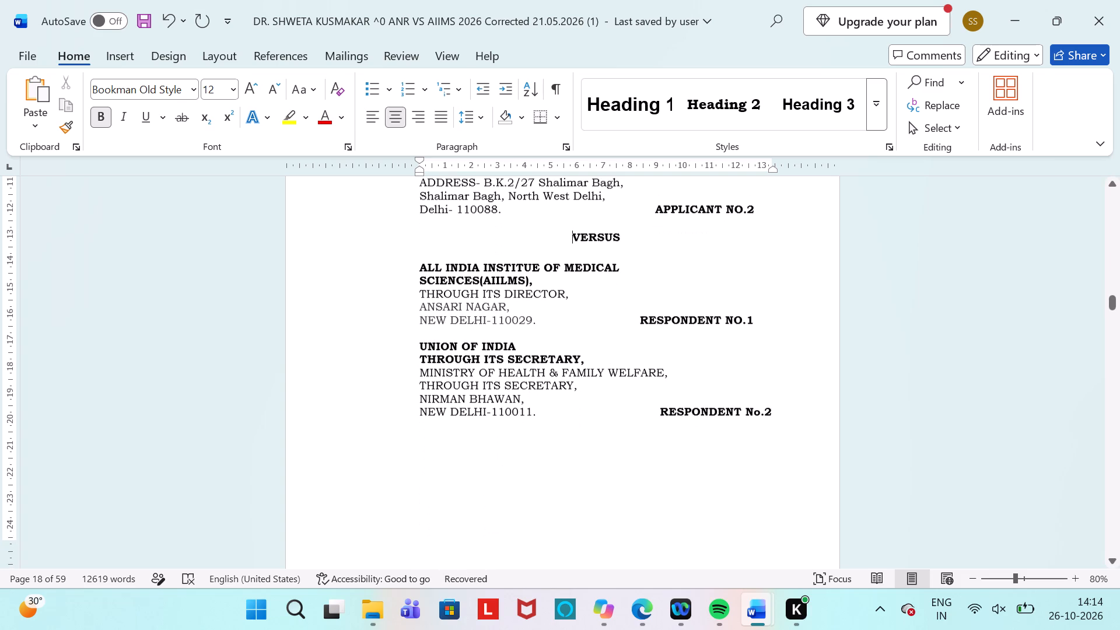
scroll(763, 400, "down", 3)
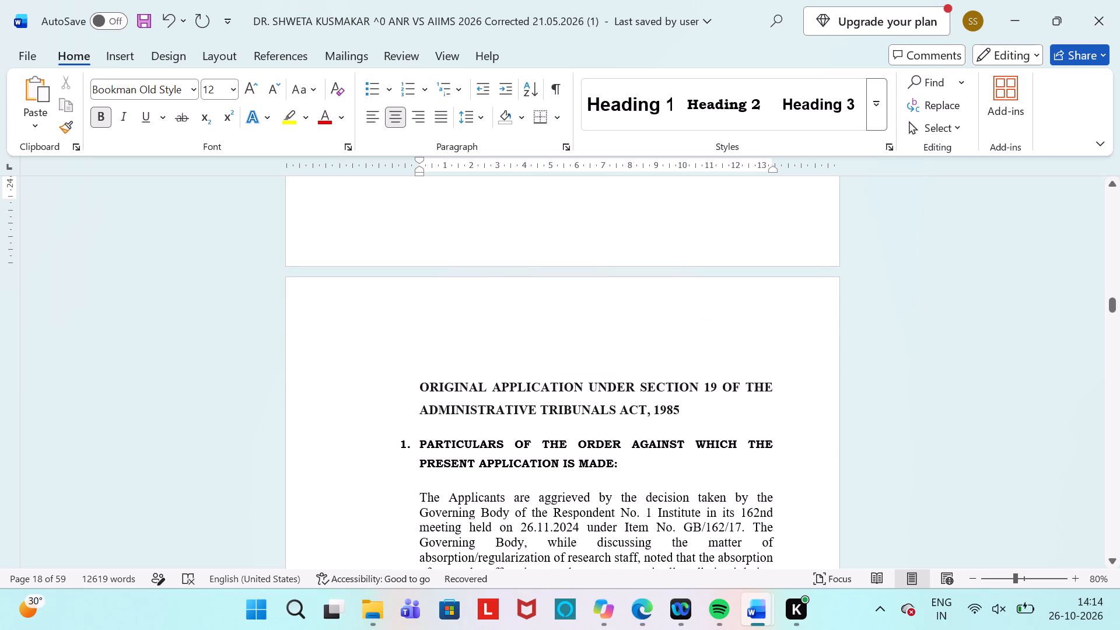
scroll(763, 400, "down", 2)
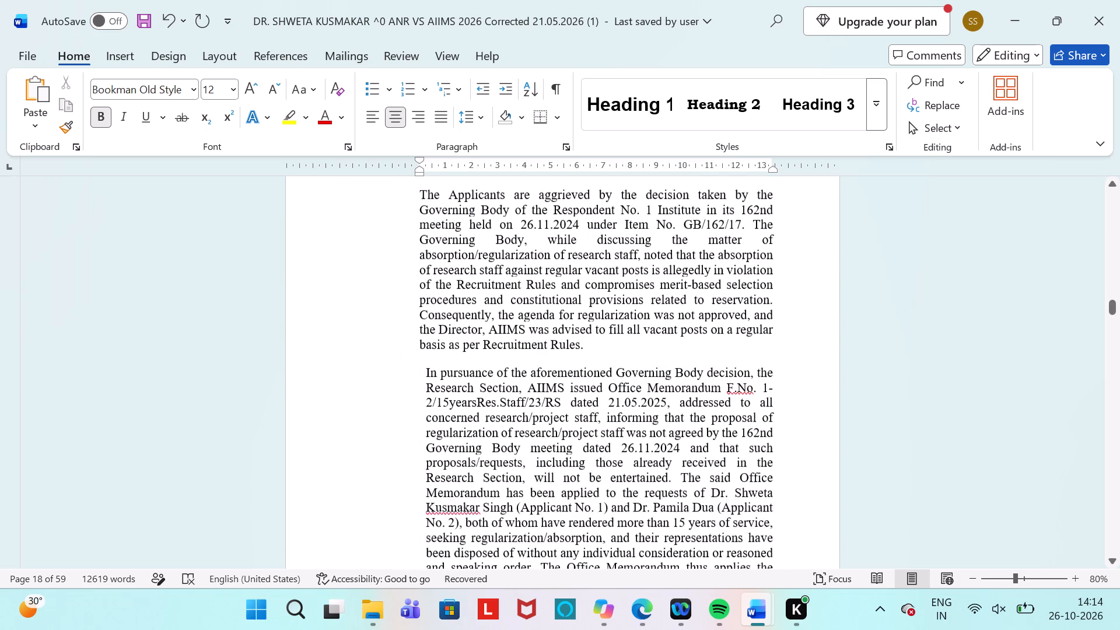
scroll(763, 400, "down", 1)
scroll(763, 400, "up", 2)
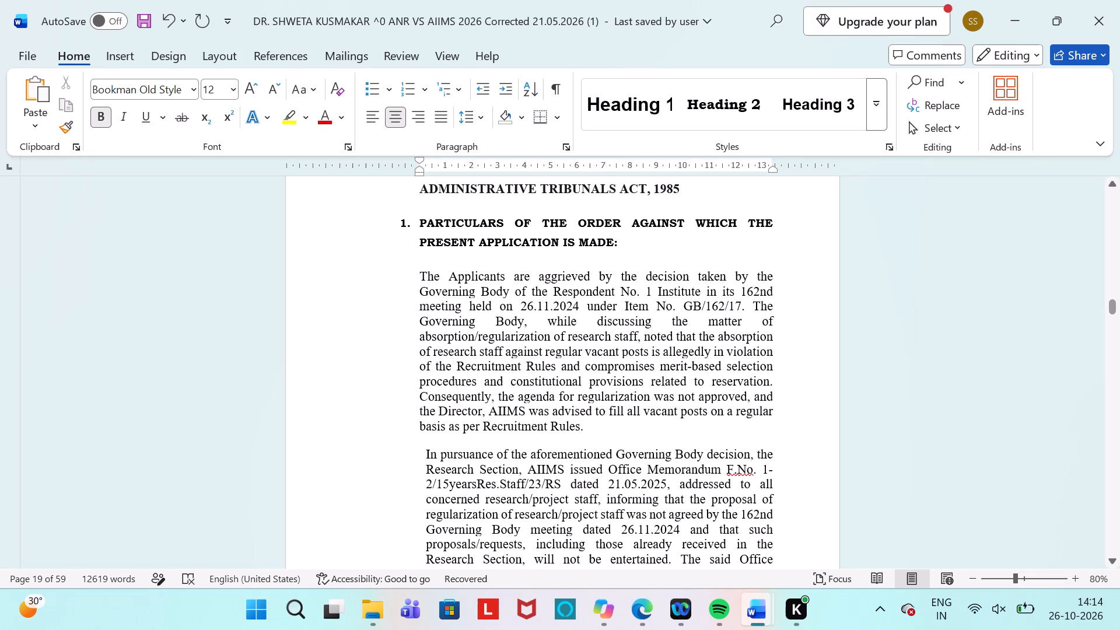
Show the page thumbnails, go to page 22 and examine the applicants' service details table at 70% zoom.
left_click(46, 573)
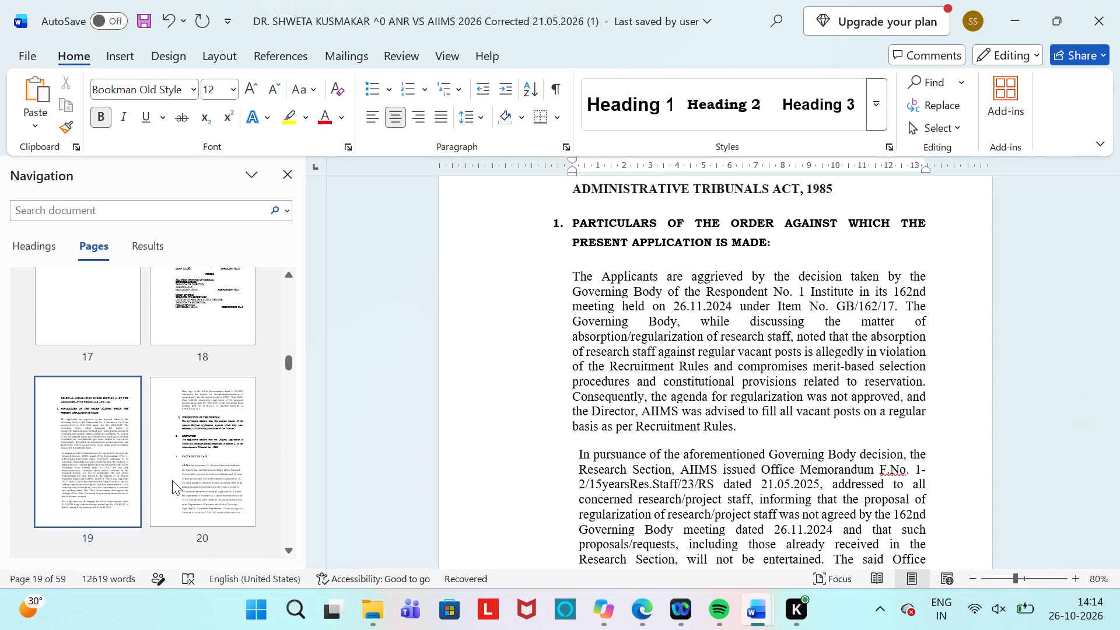
scroll(172, 480, "down", 2)
scroll(172, 480, "up", 2)
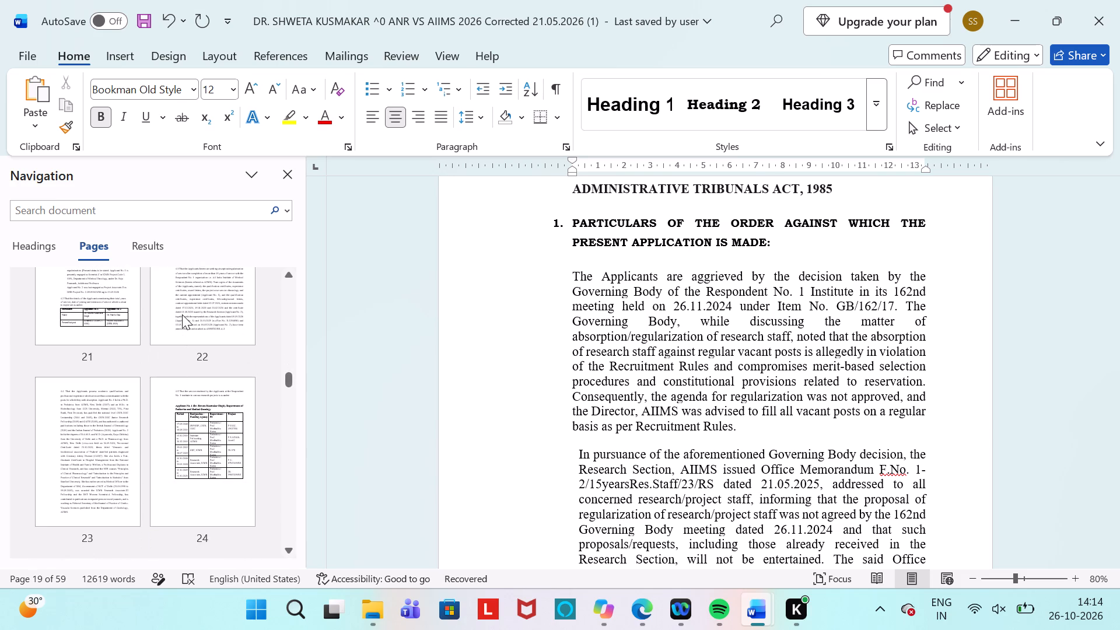
left_click(182, 314)
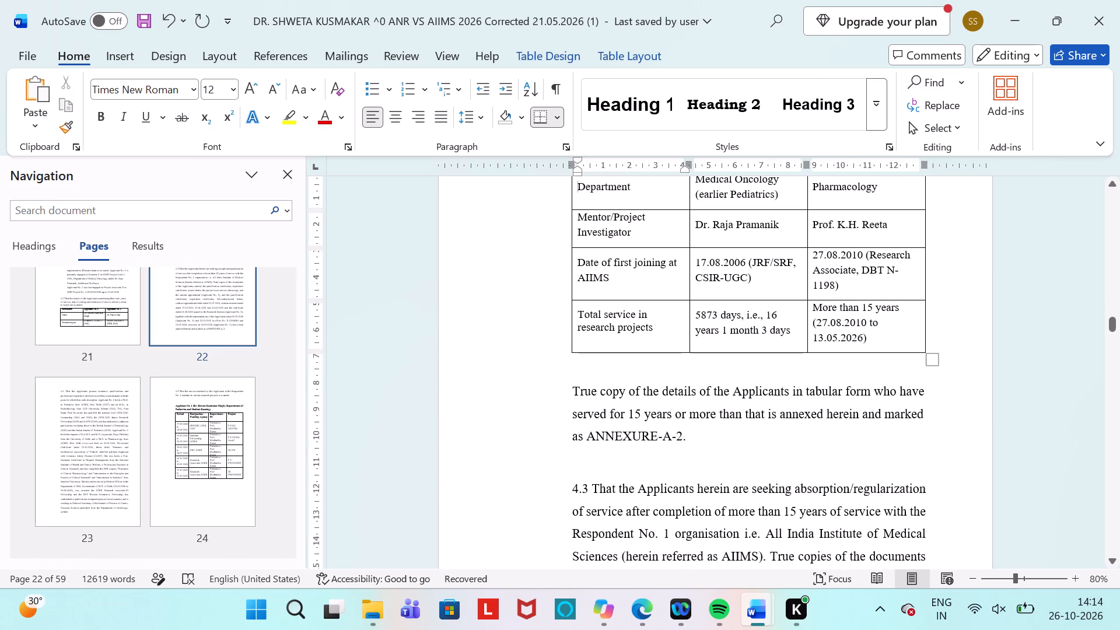
scroll(415, 316, "down", 1, "ctrl")
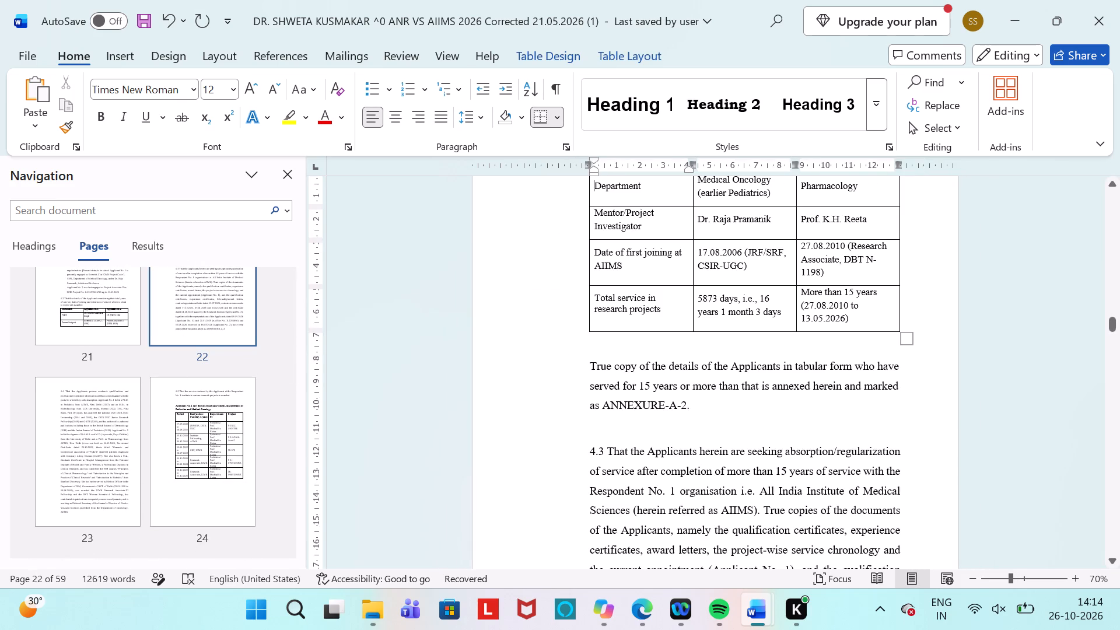
scroll(516, 281, "up", 2)
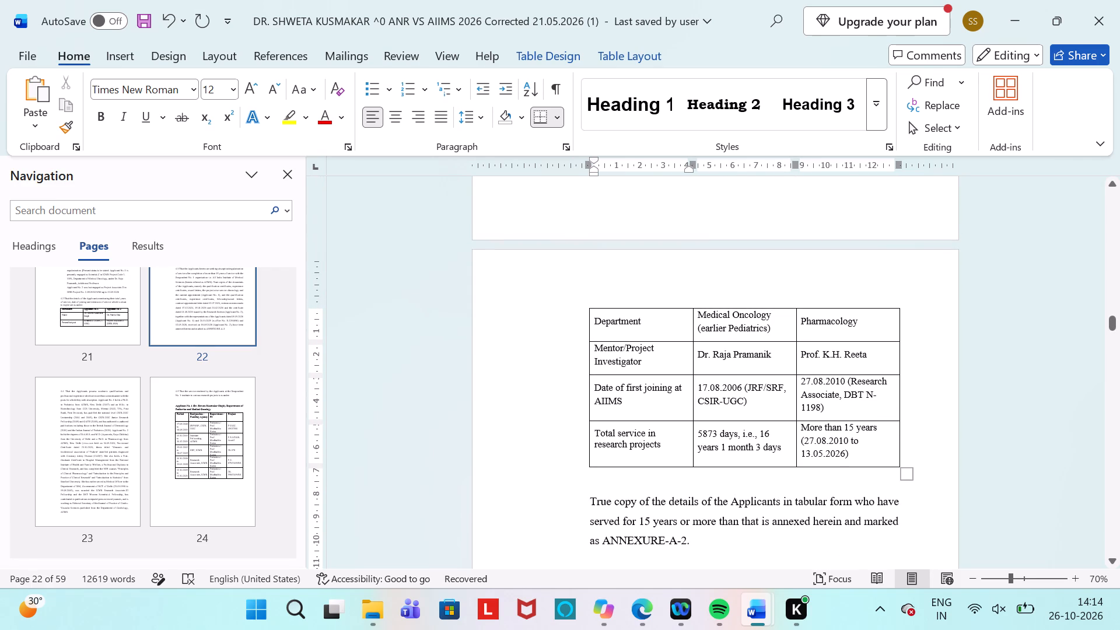
scroll(516, 281, "down", 1)
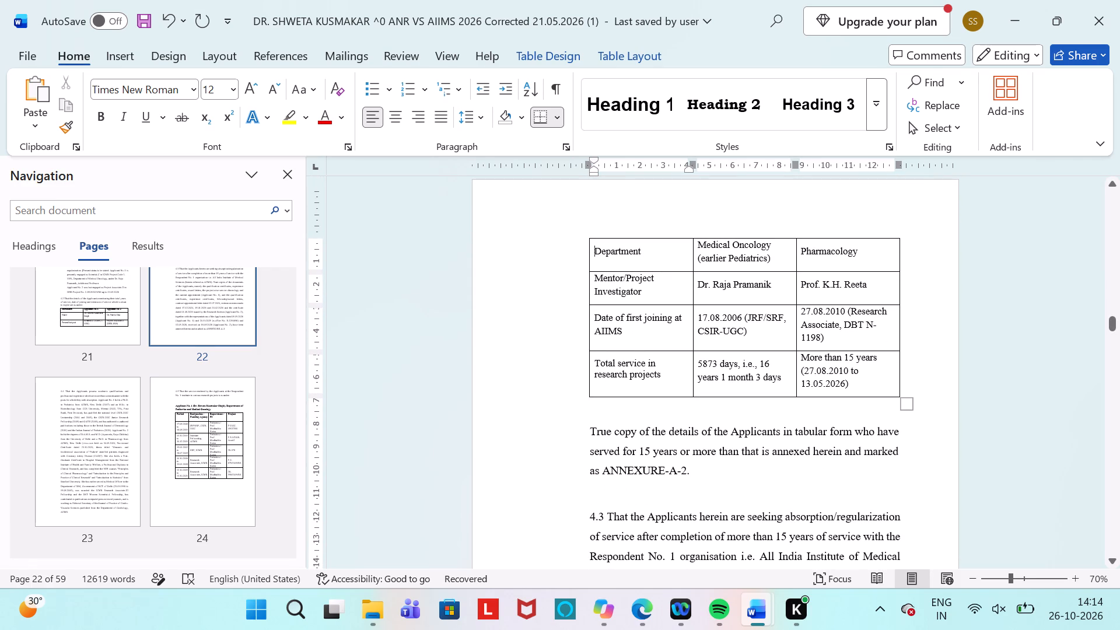